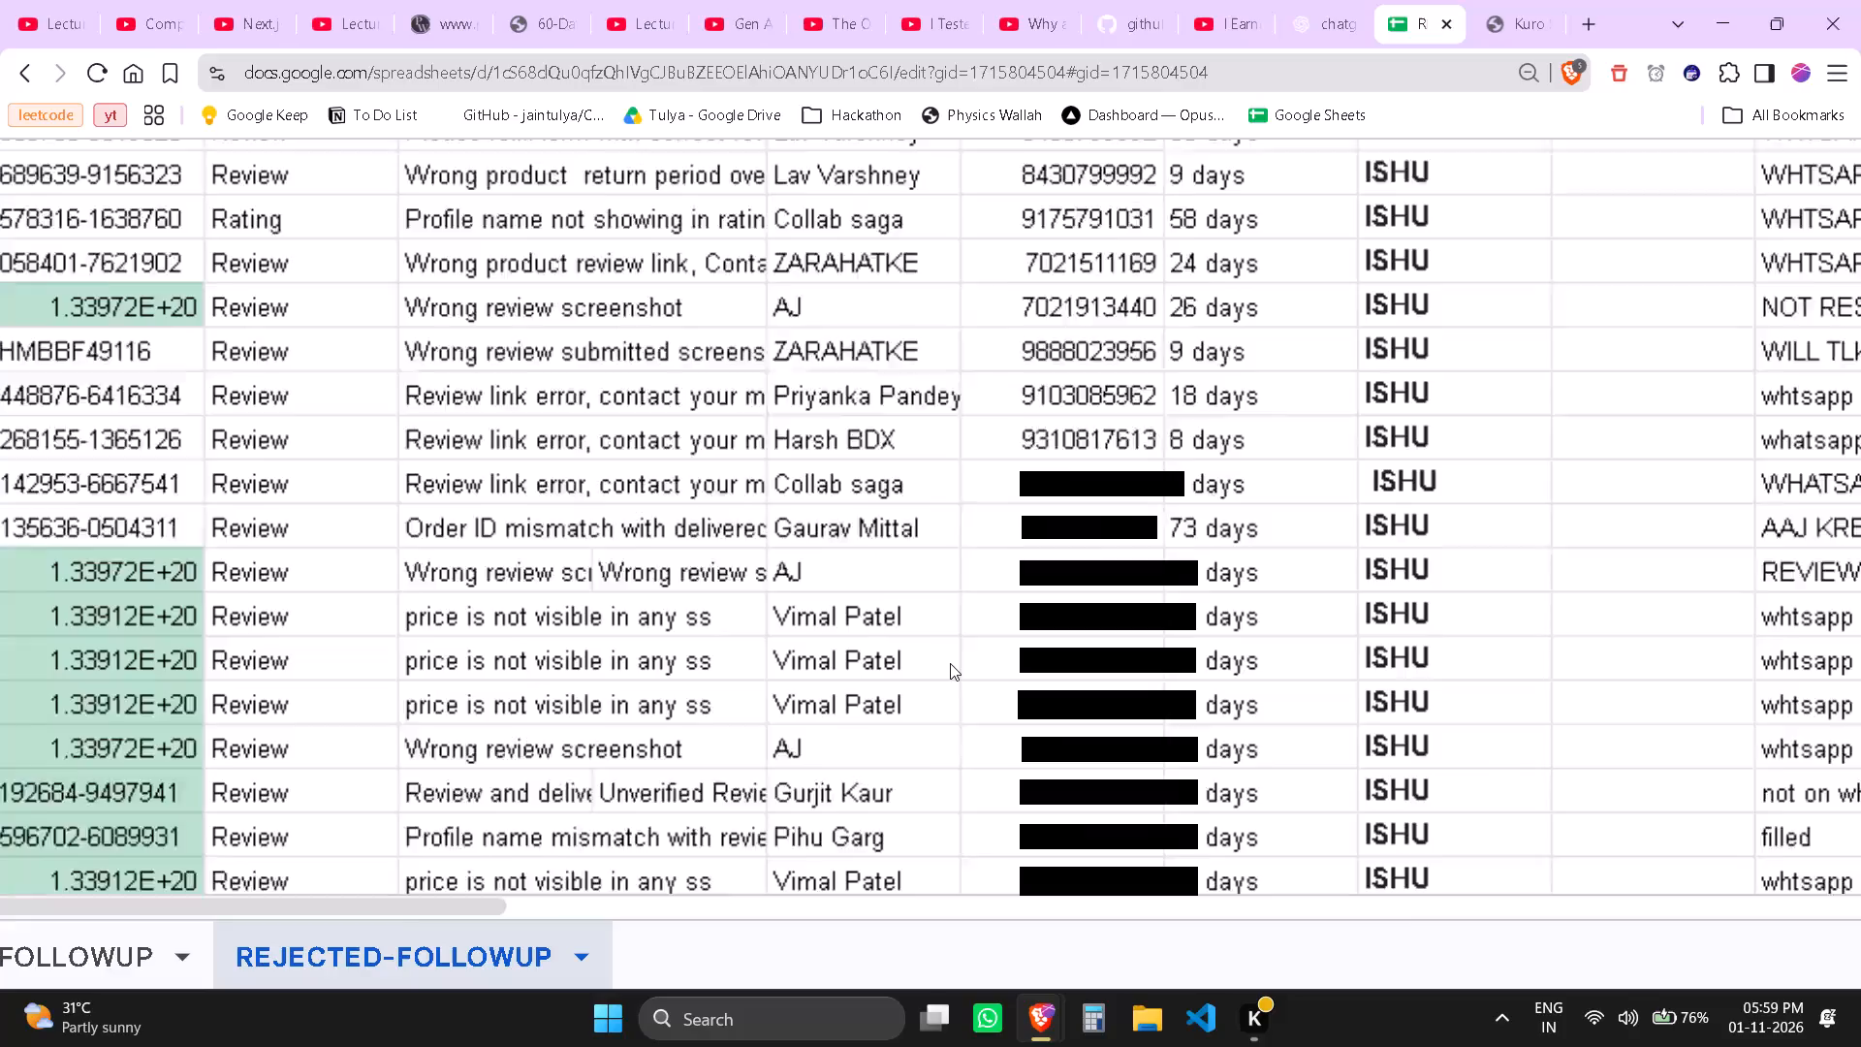
# Enter the remark "not responded" for the ORALB i02 Gentle order in row 594 of the REJECTED-FOLLOWUP sheet.
pyautogui.scroll(-7, 950, 663)
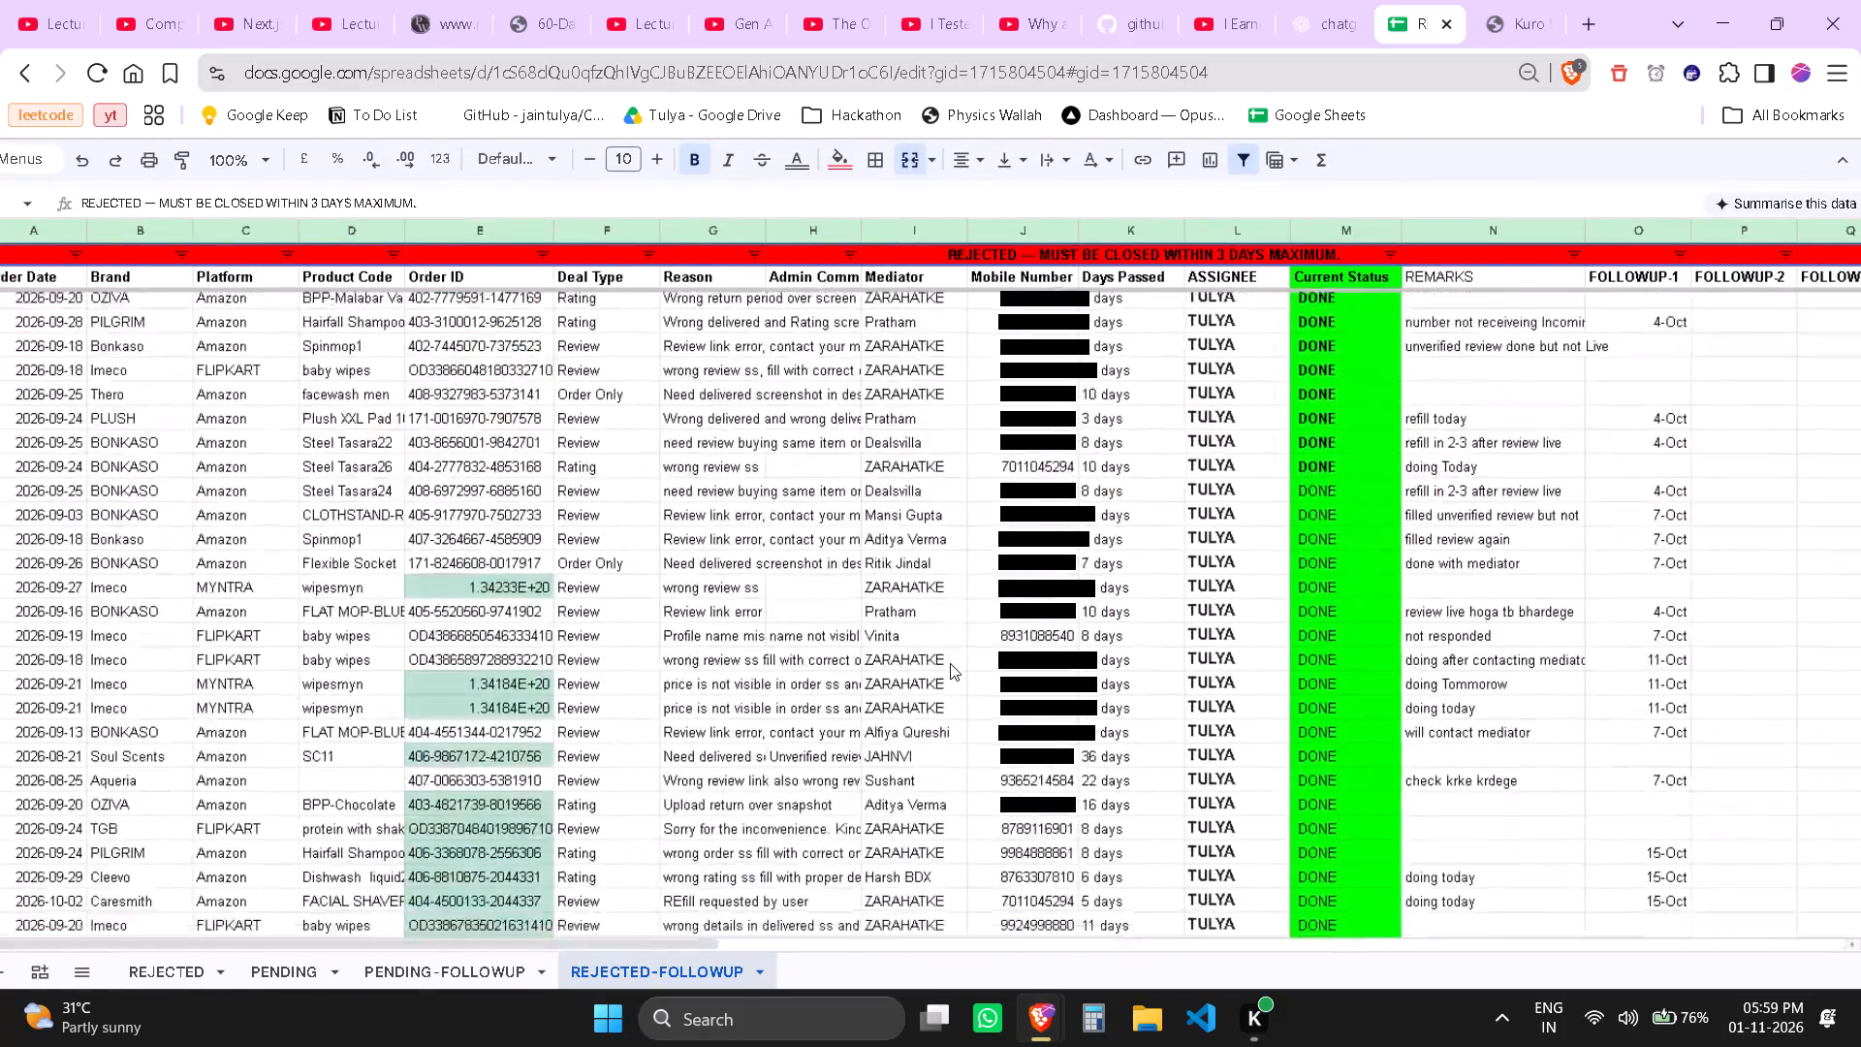
pyautogui.scroll(-8, 950, 663)
pyautogui.scroll(2, 950, 663)
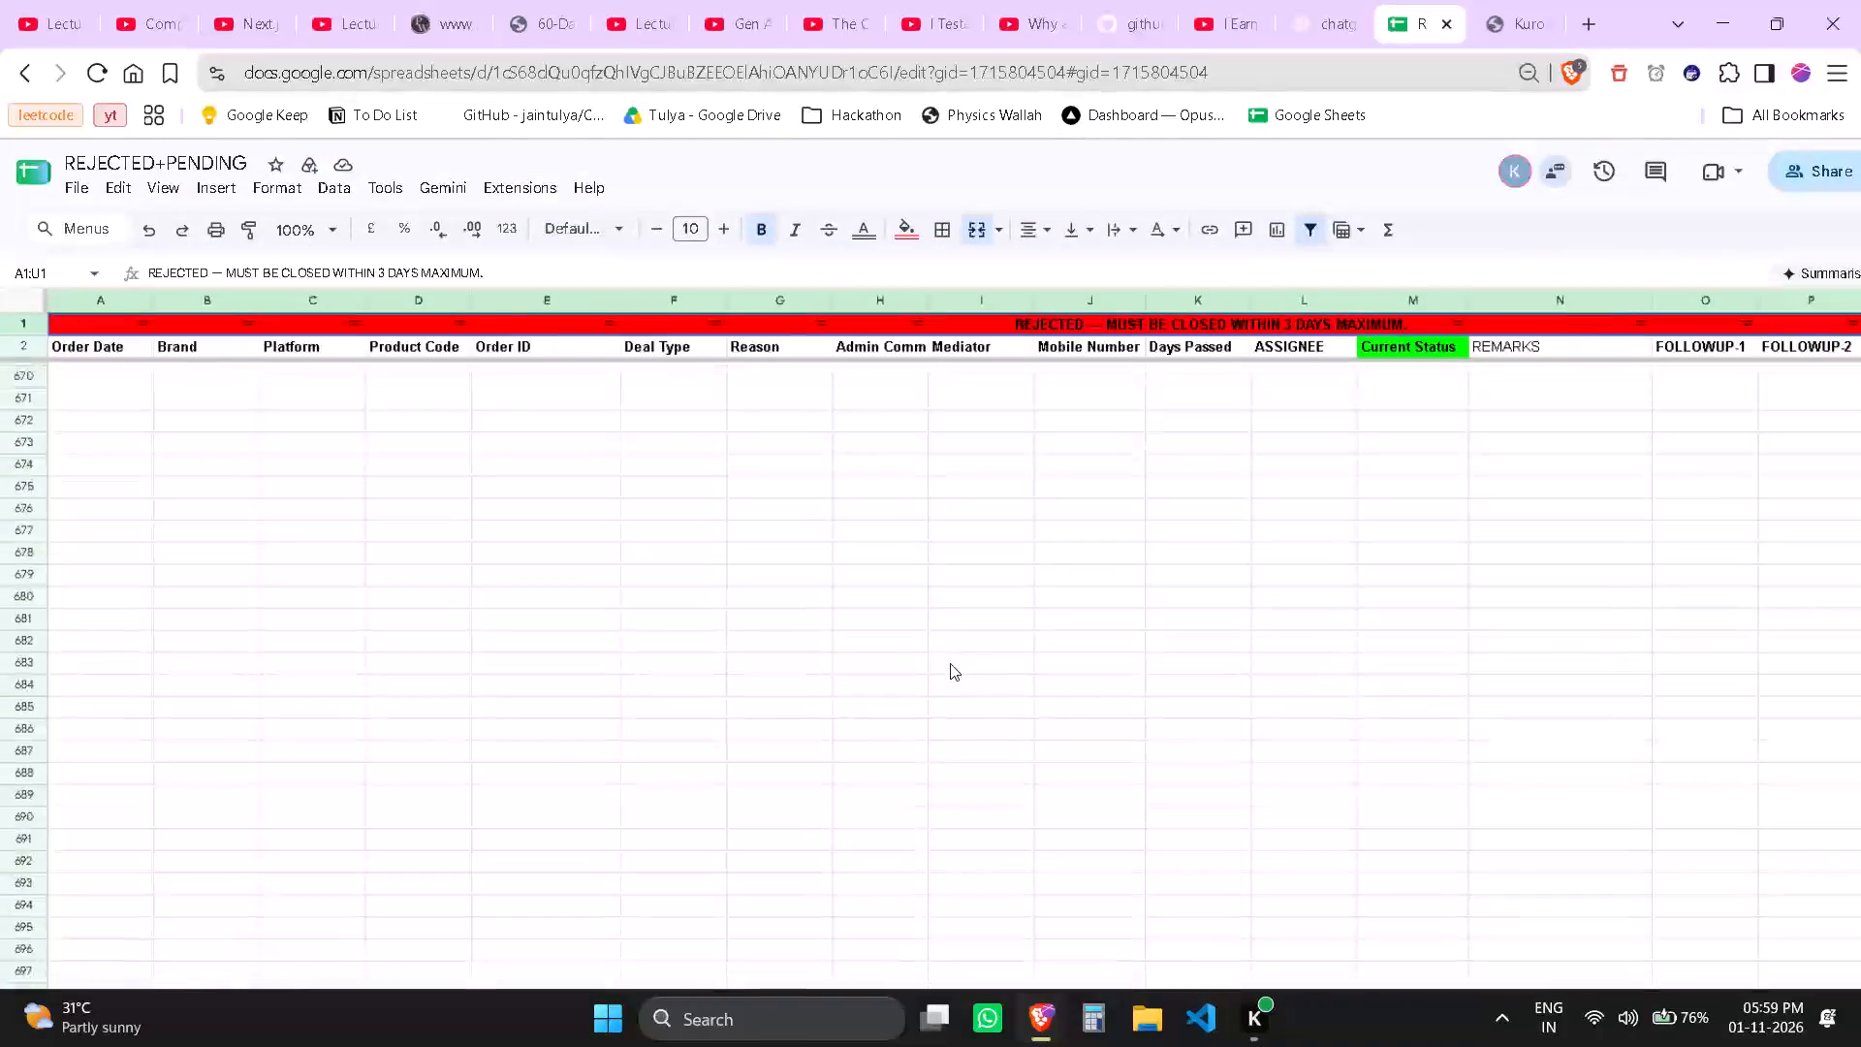
pyautogui.scroll(5, 950, 663)
pyautogui.scroll(-1, 950, 663)
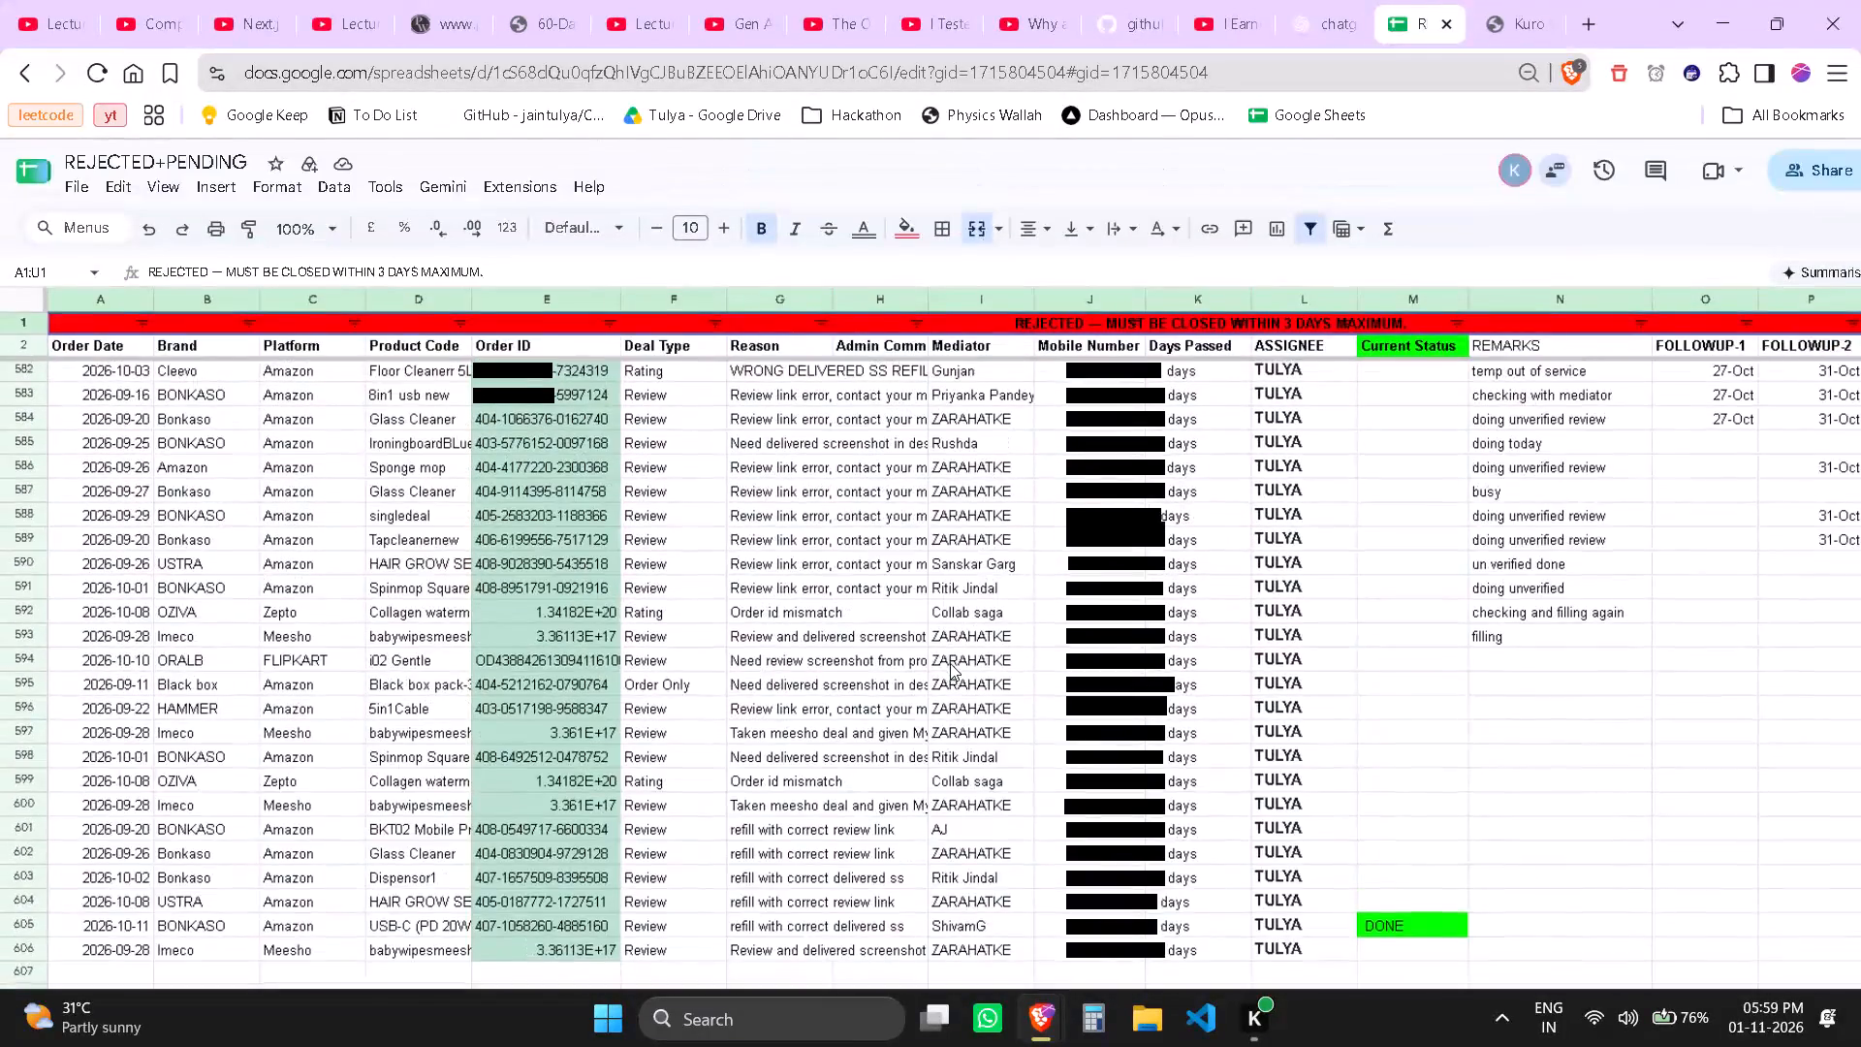
pyautogui.scroll(-1, 950, 663)
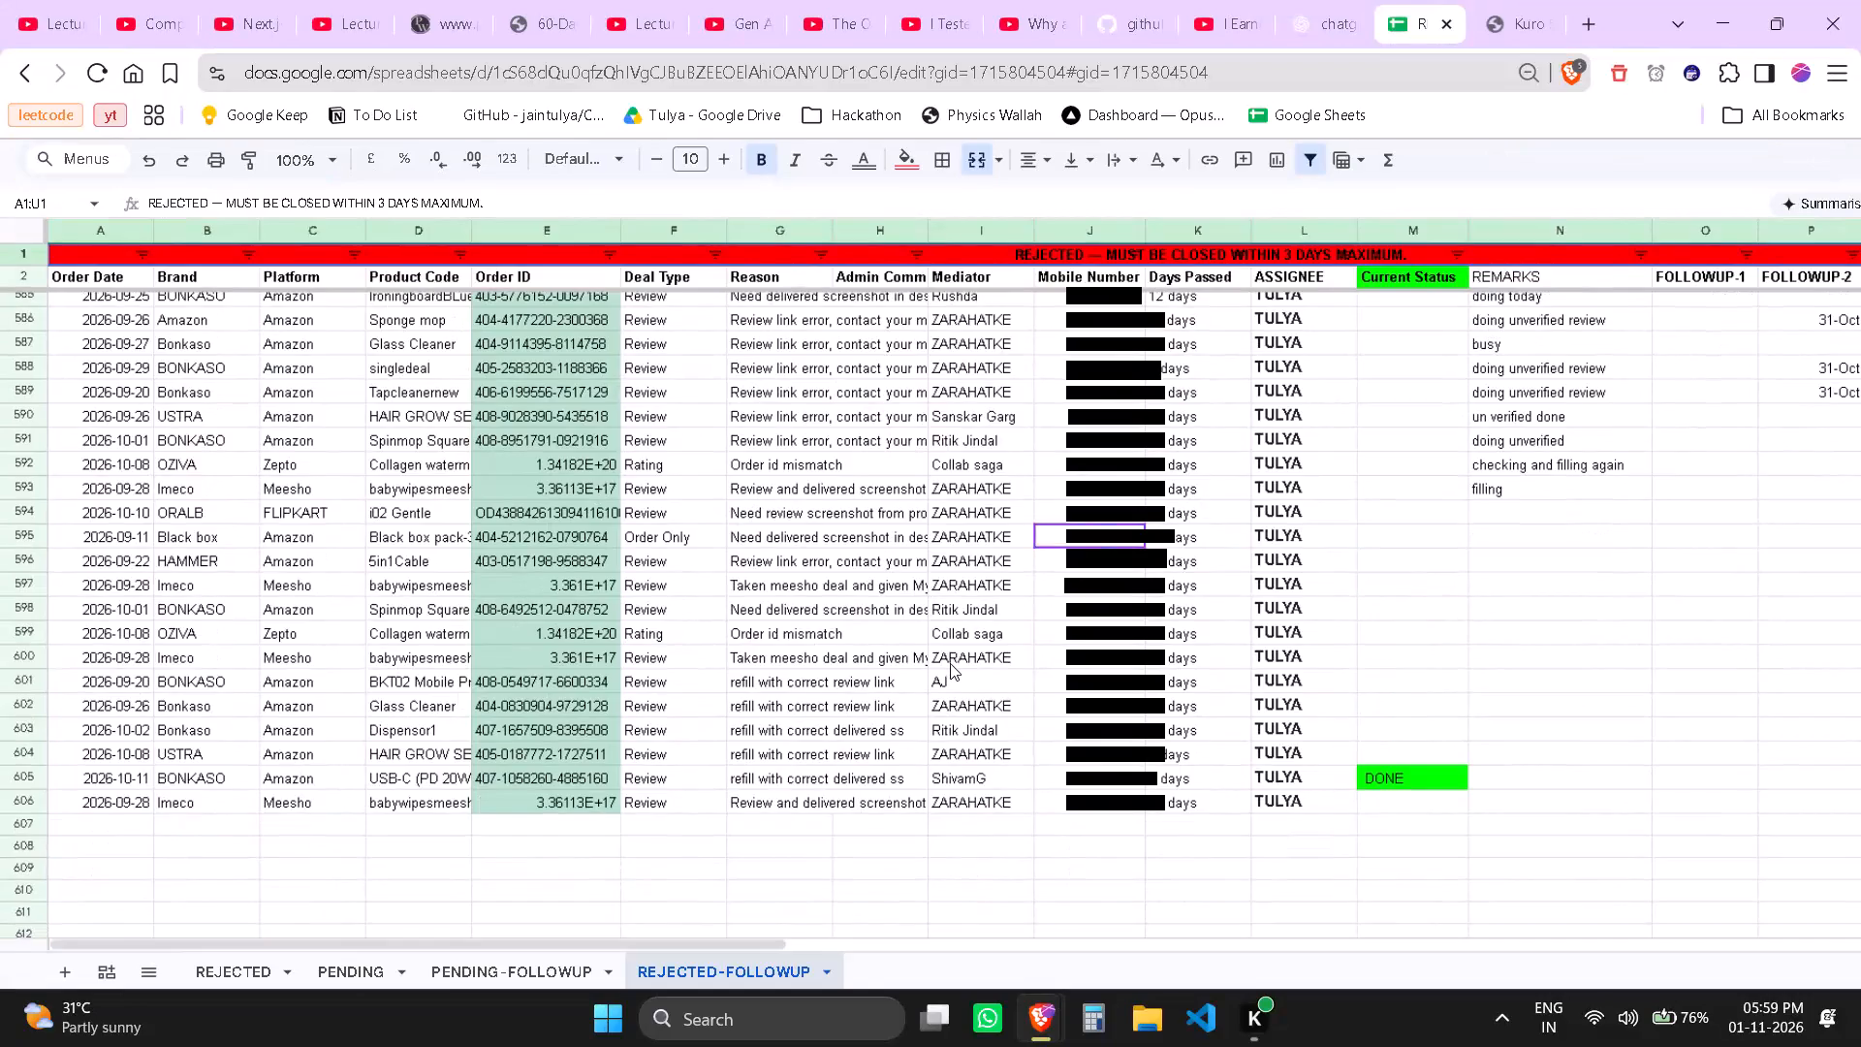
pyautogui.click(1526, 521)
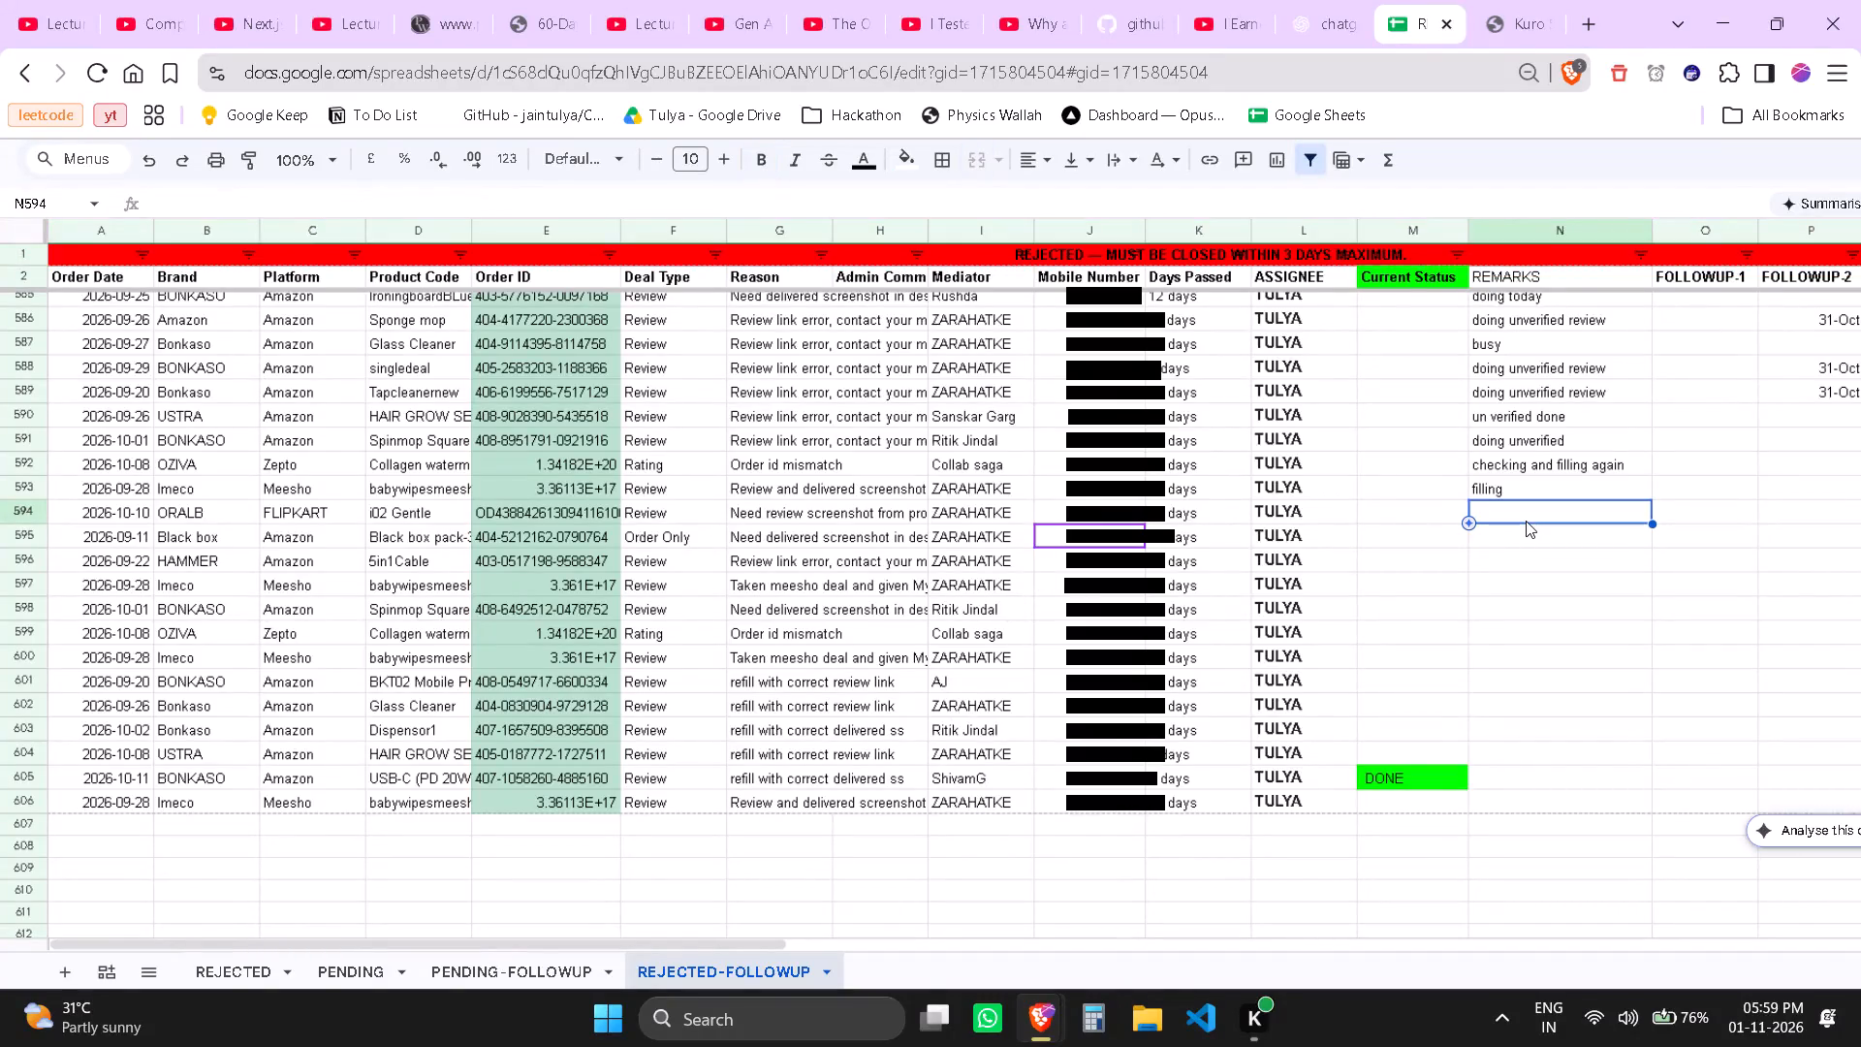
pyautogui.write('not responded')
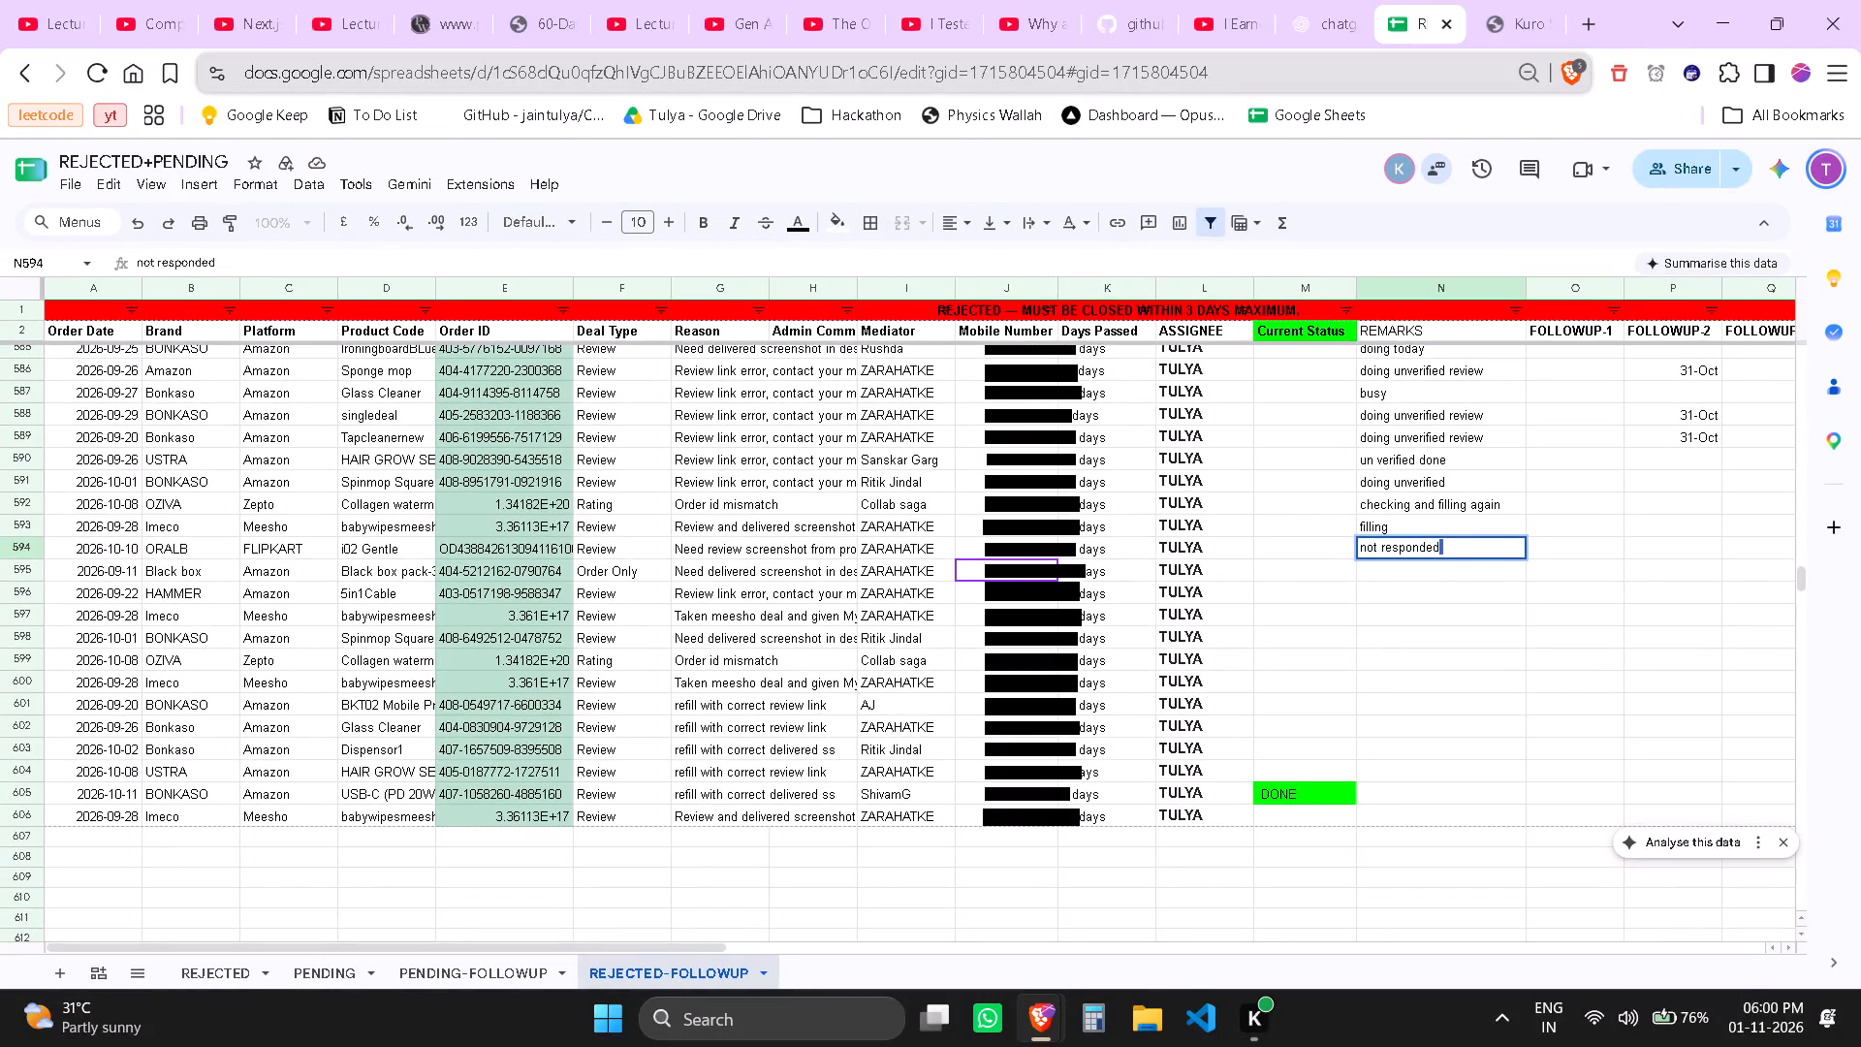
pyautogui.click(1419, 564)
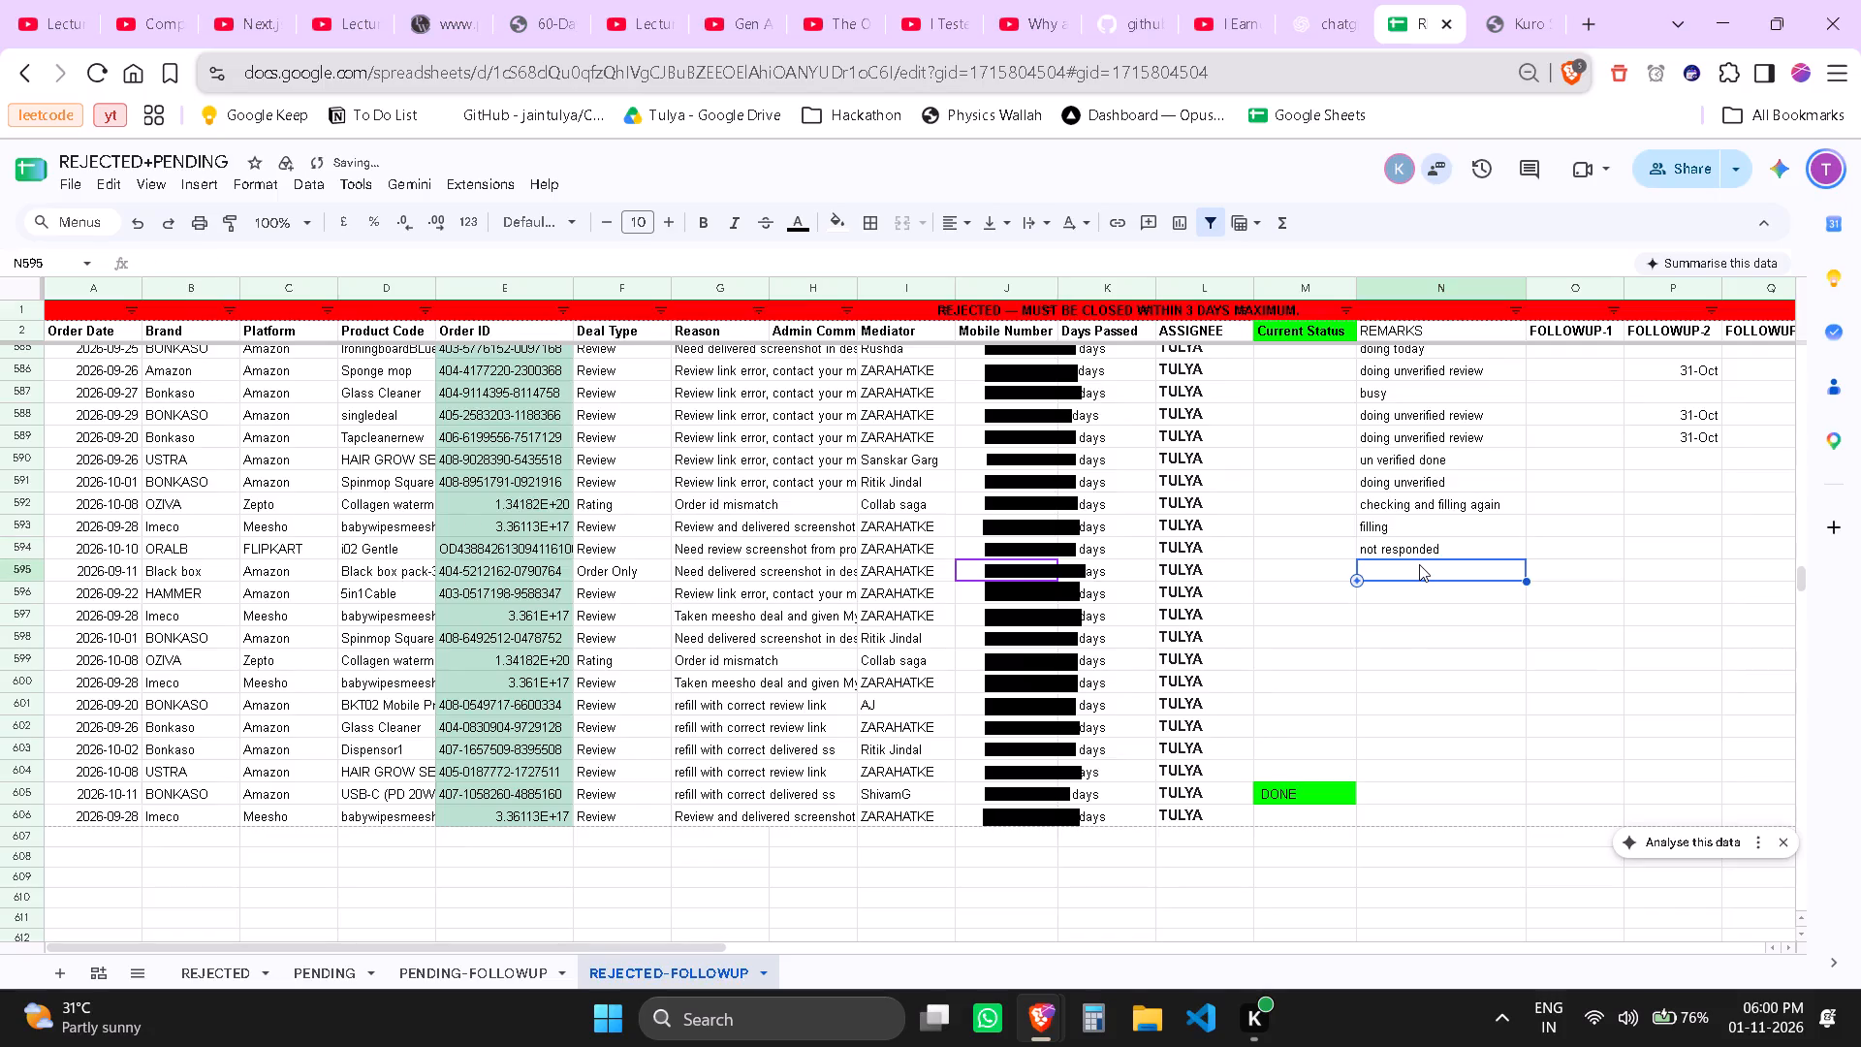
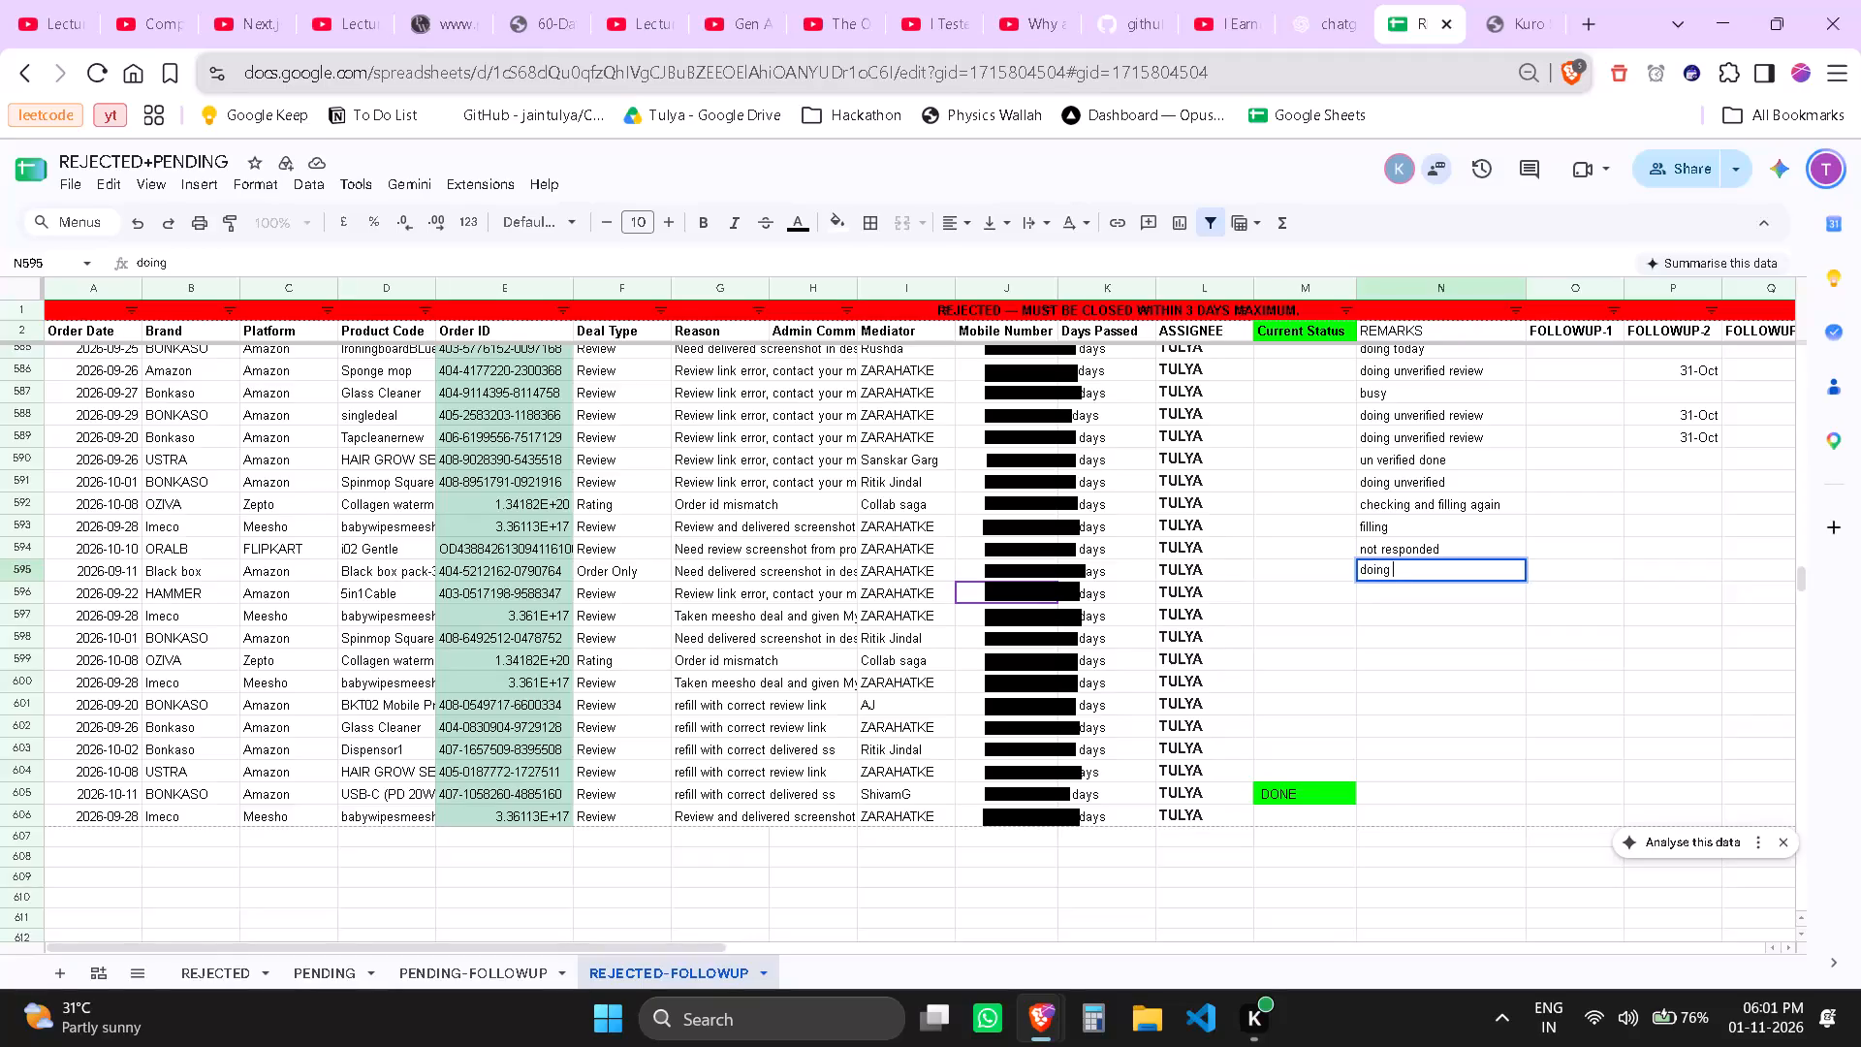
# Enter the remark "doing" for the Black box order in row 595.
pyautogui.press('Down')
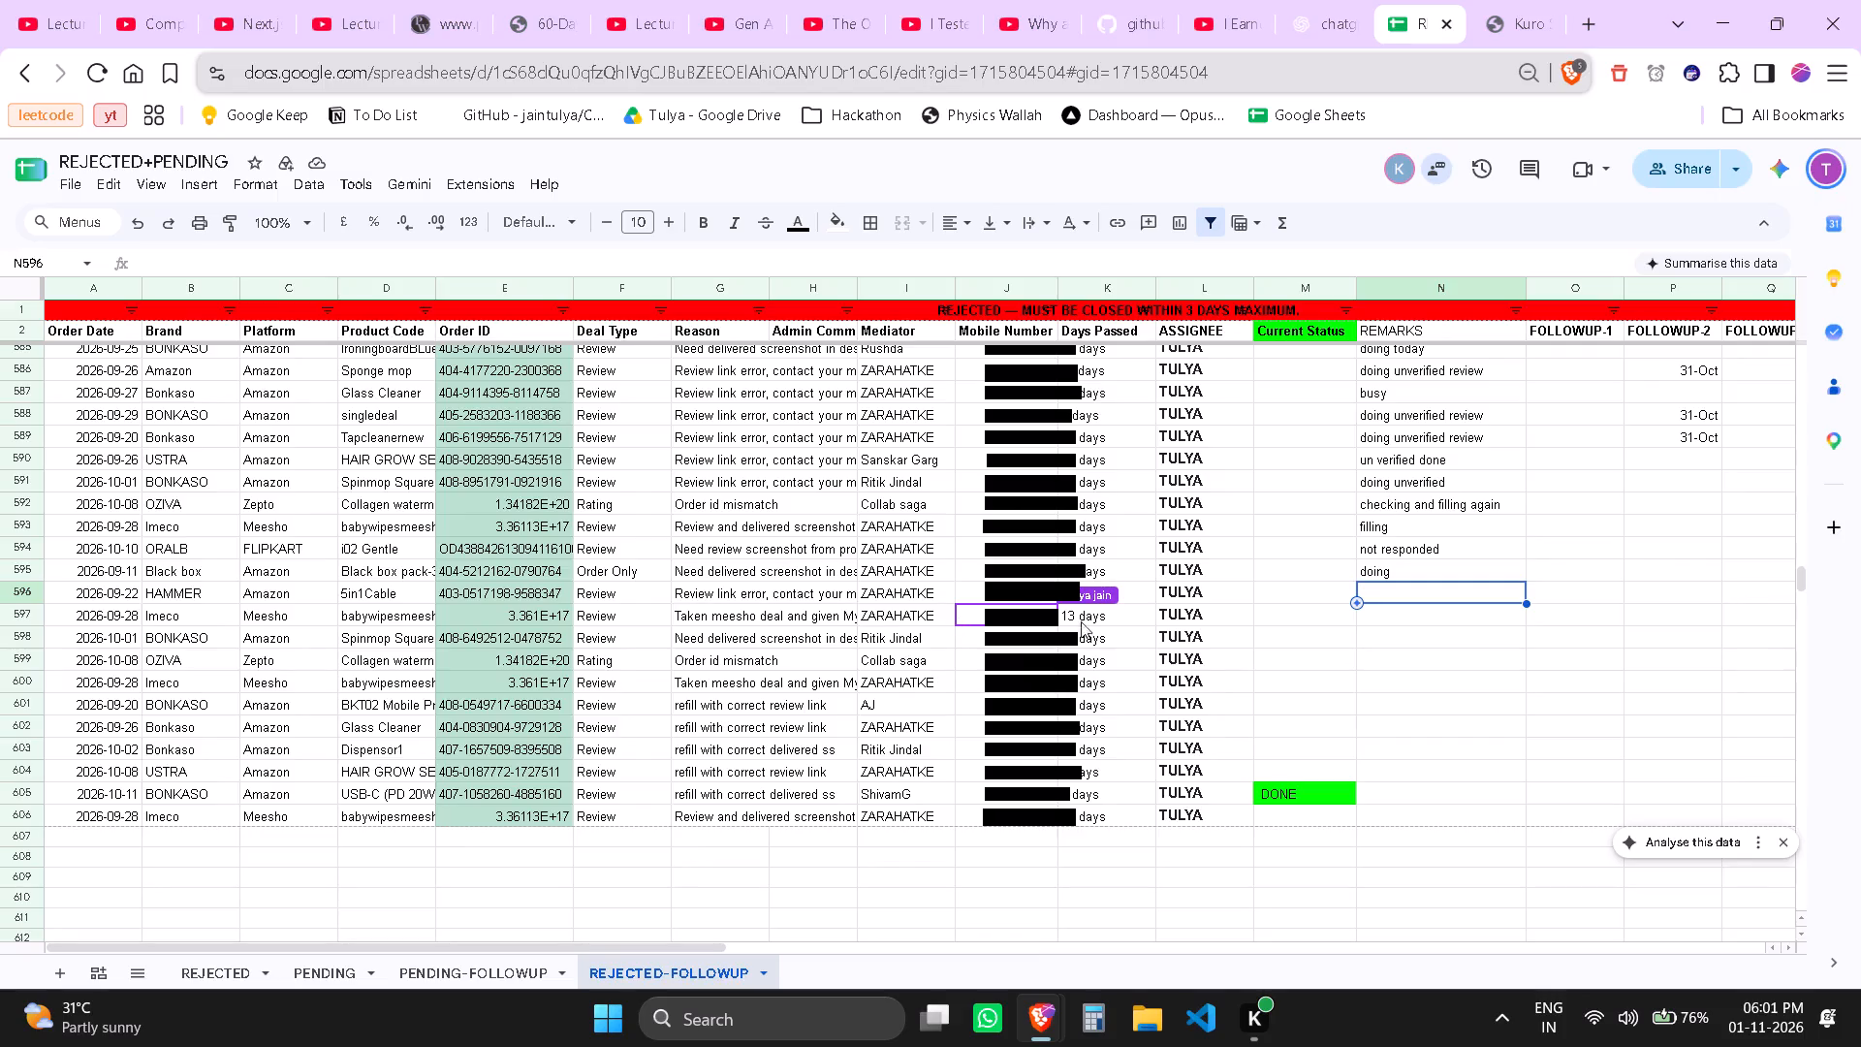
# Enter the remark "not responded" for the HAMMER 5in1Cable order in row 596 and copy it to the Imeco order in row 597.
pyautogui.click(1375, 613)
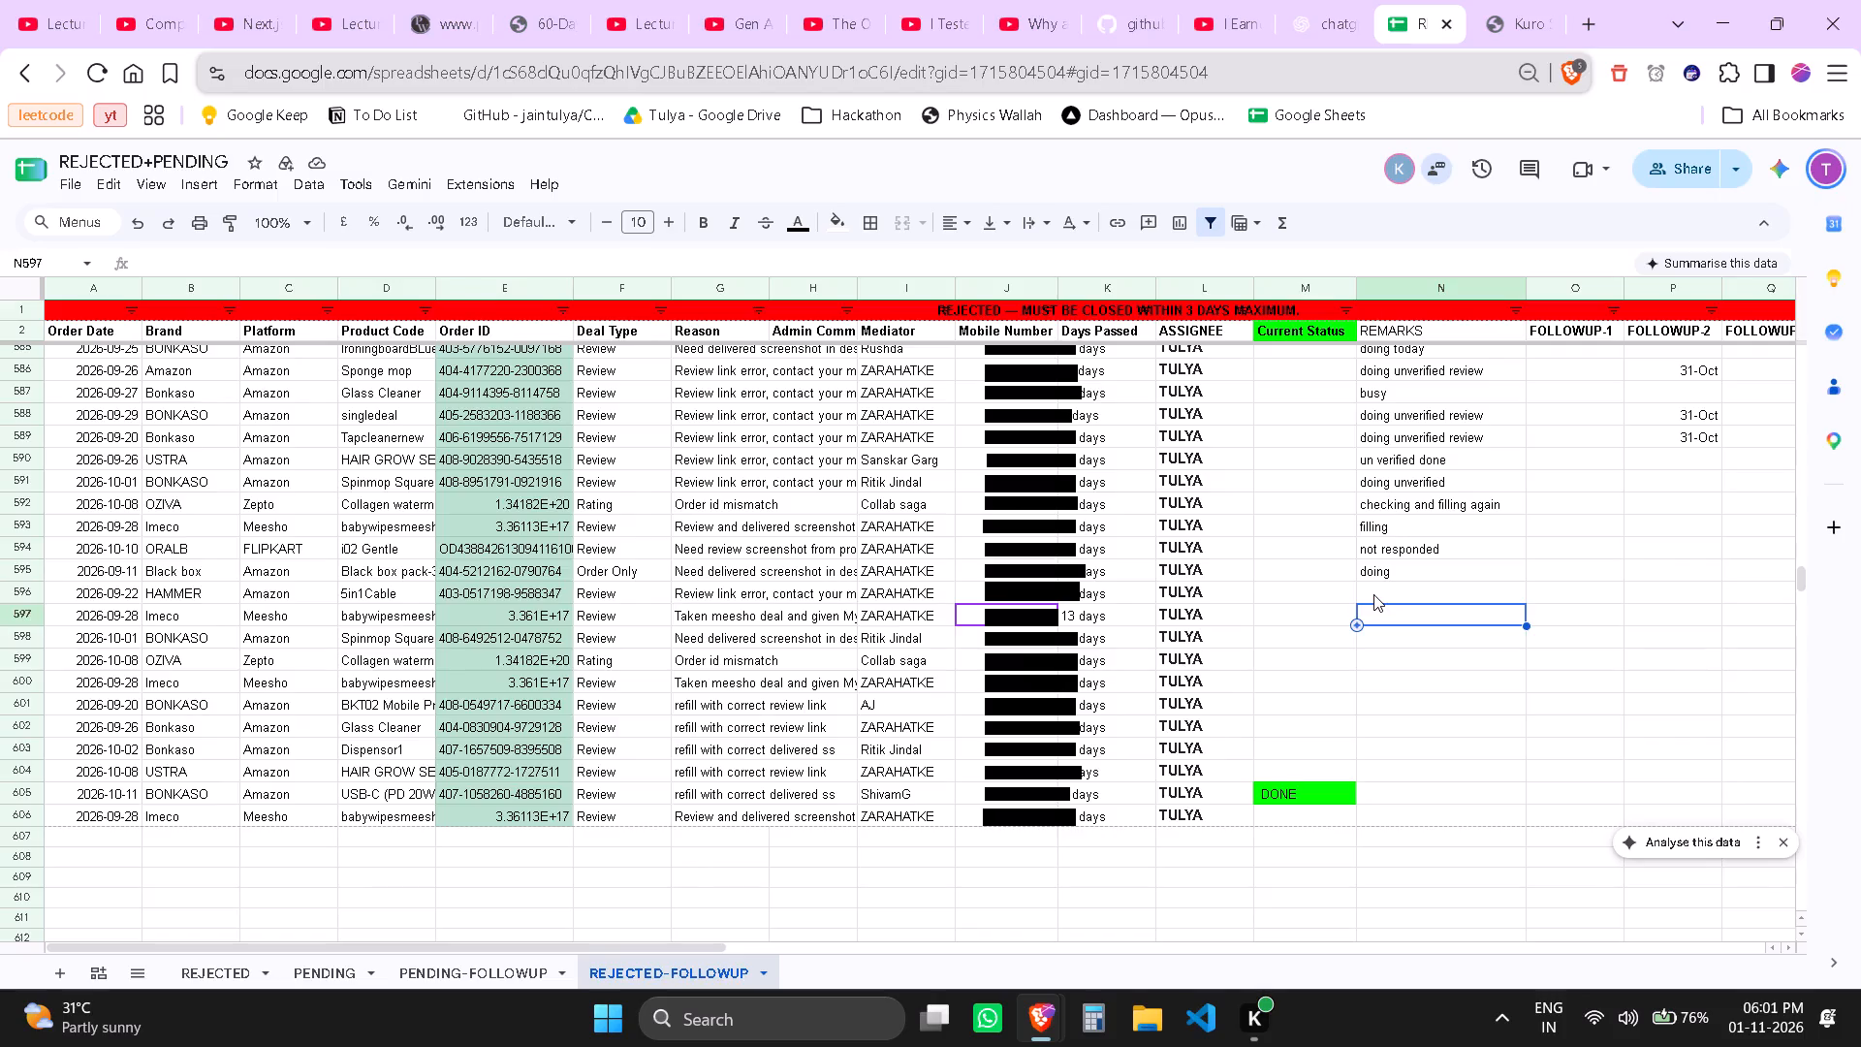
pyautogui.click(1373, 594)
pyautogui.write('not responded')
pyautogui.press('Down')
pyautogui.press('Up')
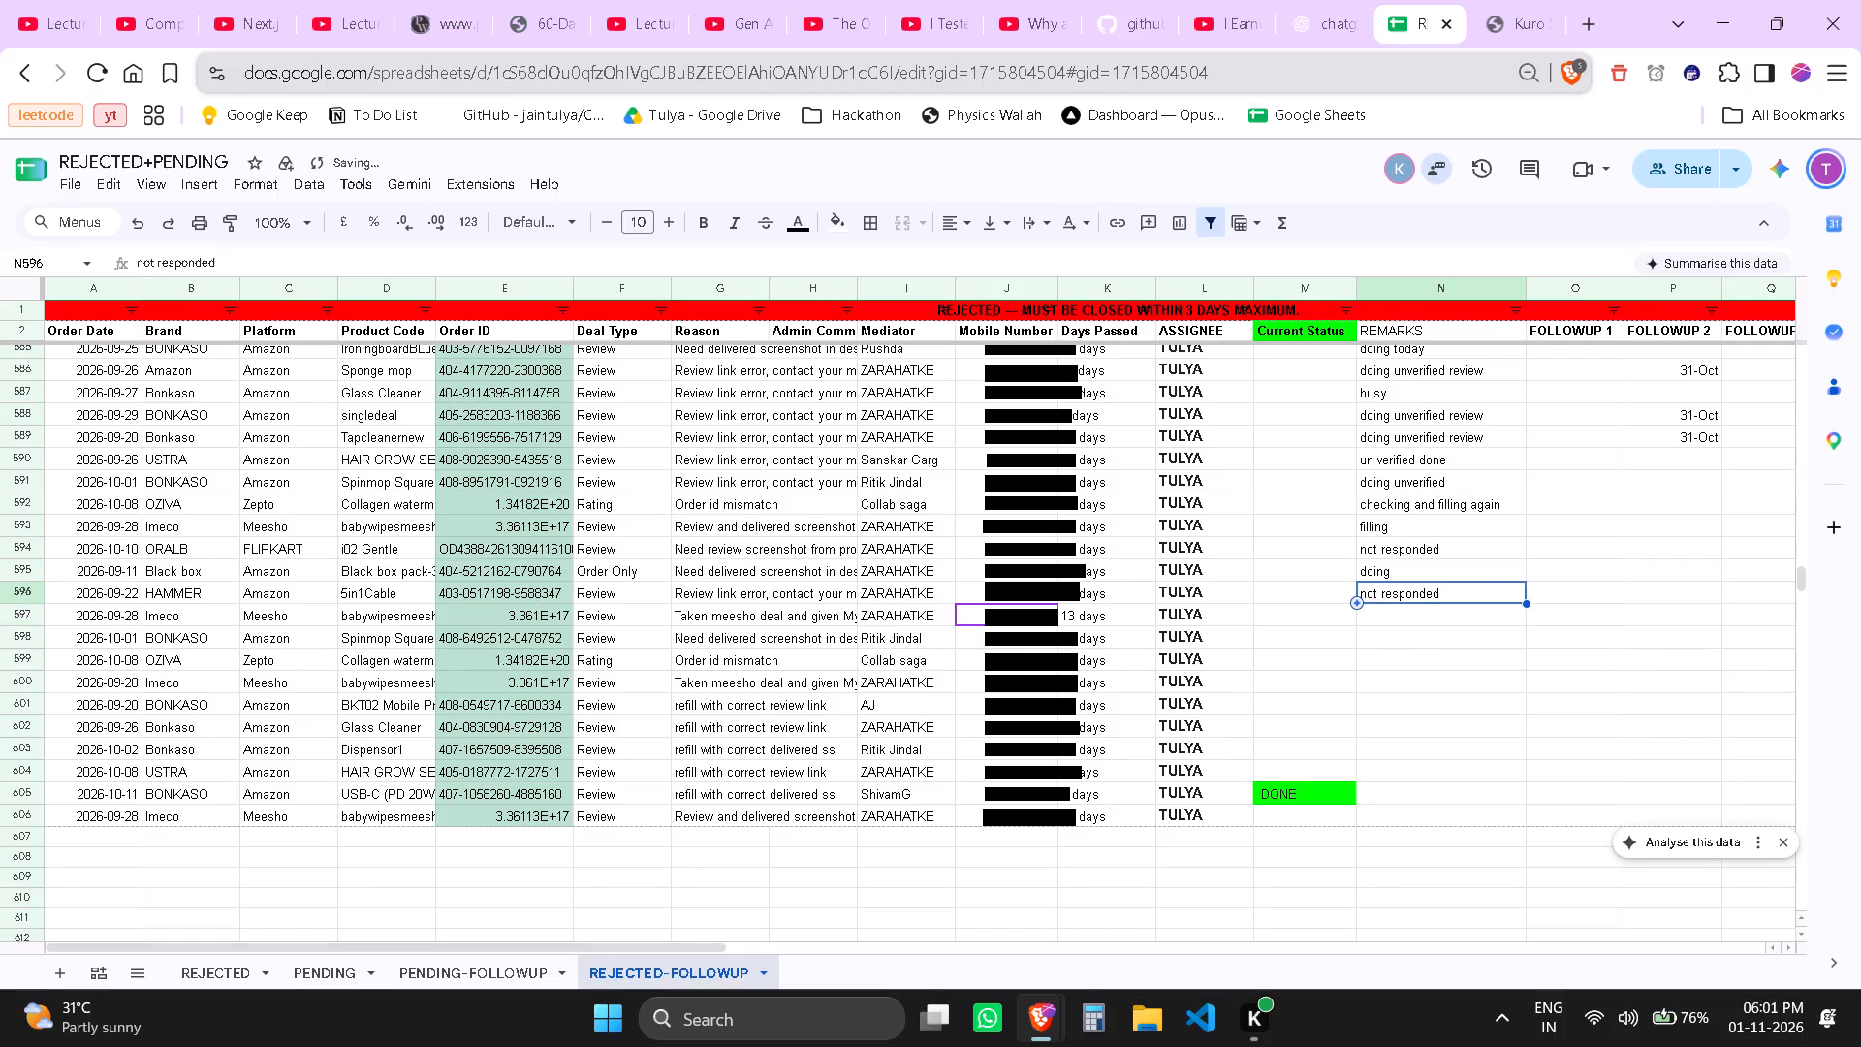
pyautogui.hotkey('ctrl', 'c')
pyautogui.press('Down')
pyautogui.hotkey('ctrl', 'v')
pyautogui.press('Down')
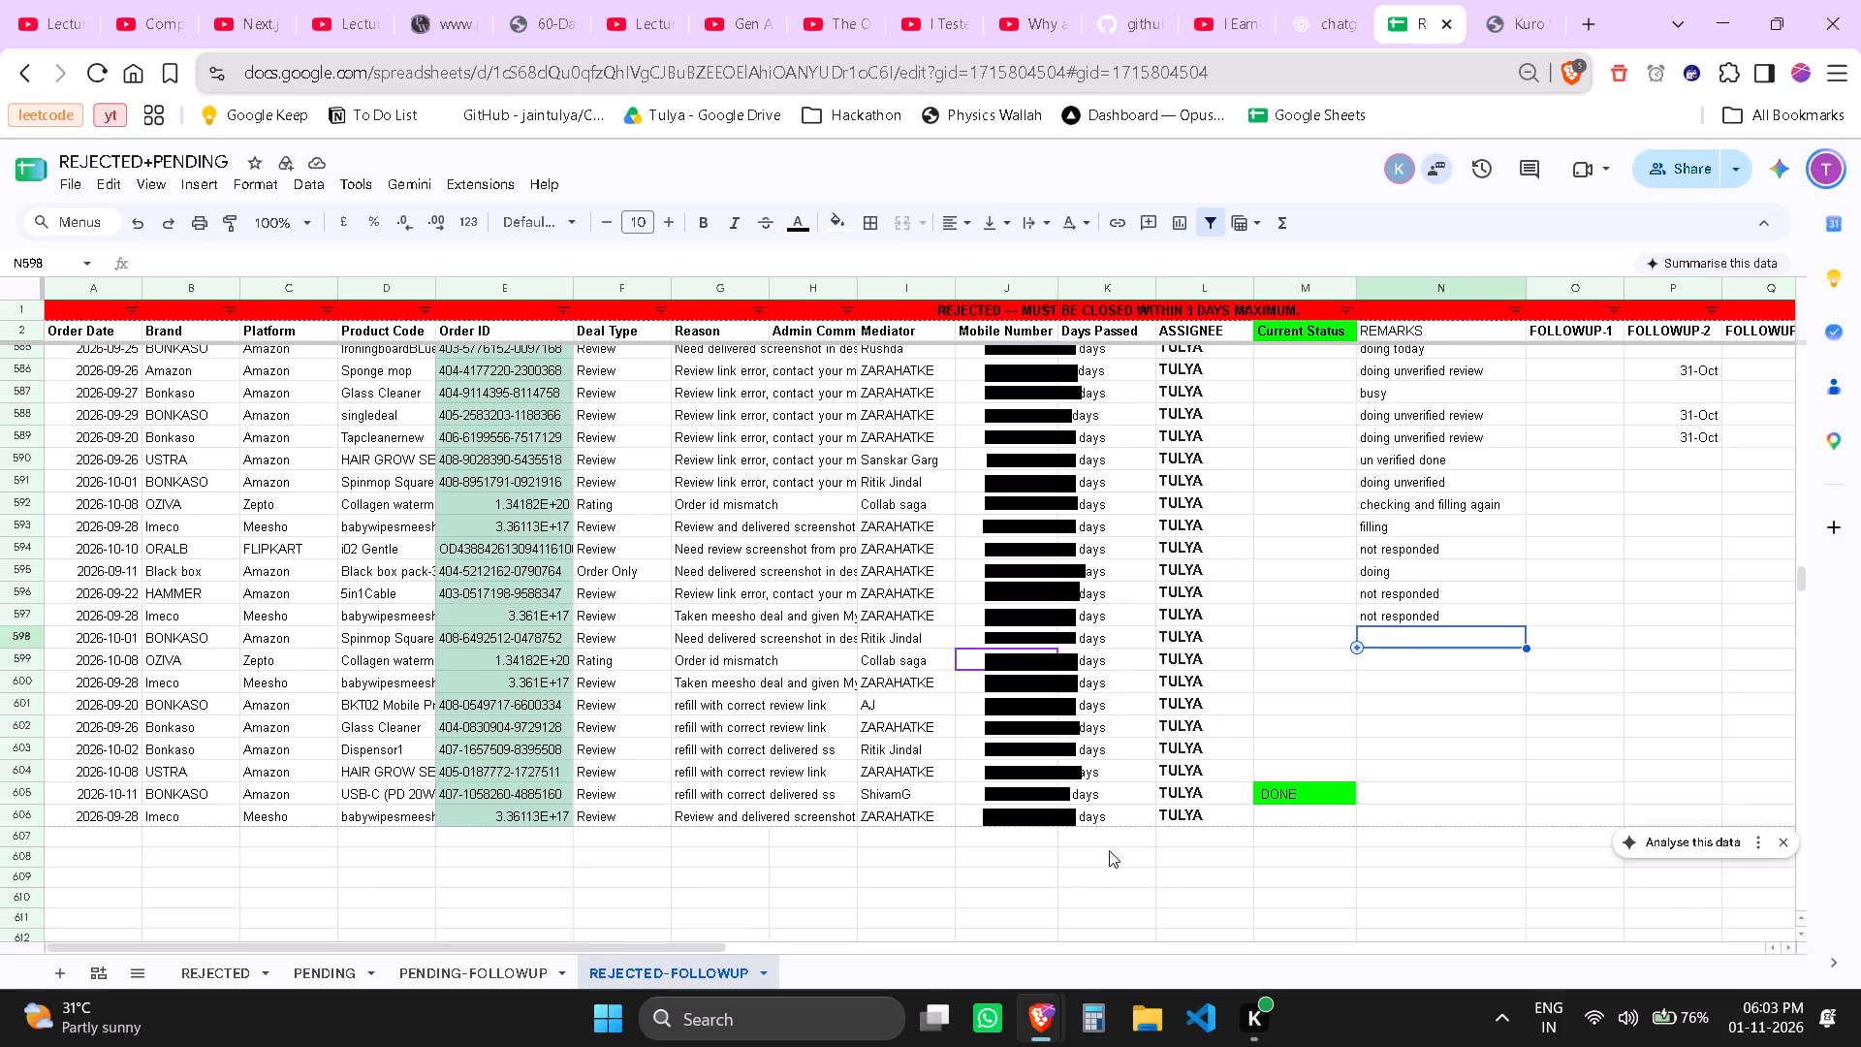
# Enter the remark "not responded" for the BONKASO Spinmop order in row 598.
pyautogui.press('n')
pyautogui.press('o')
pyautogui.press('t')
pyautogui.press('space')
pyautogui.write('responded')
pyautogui.press('Down')
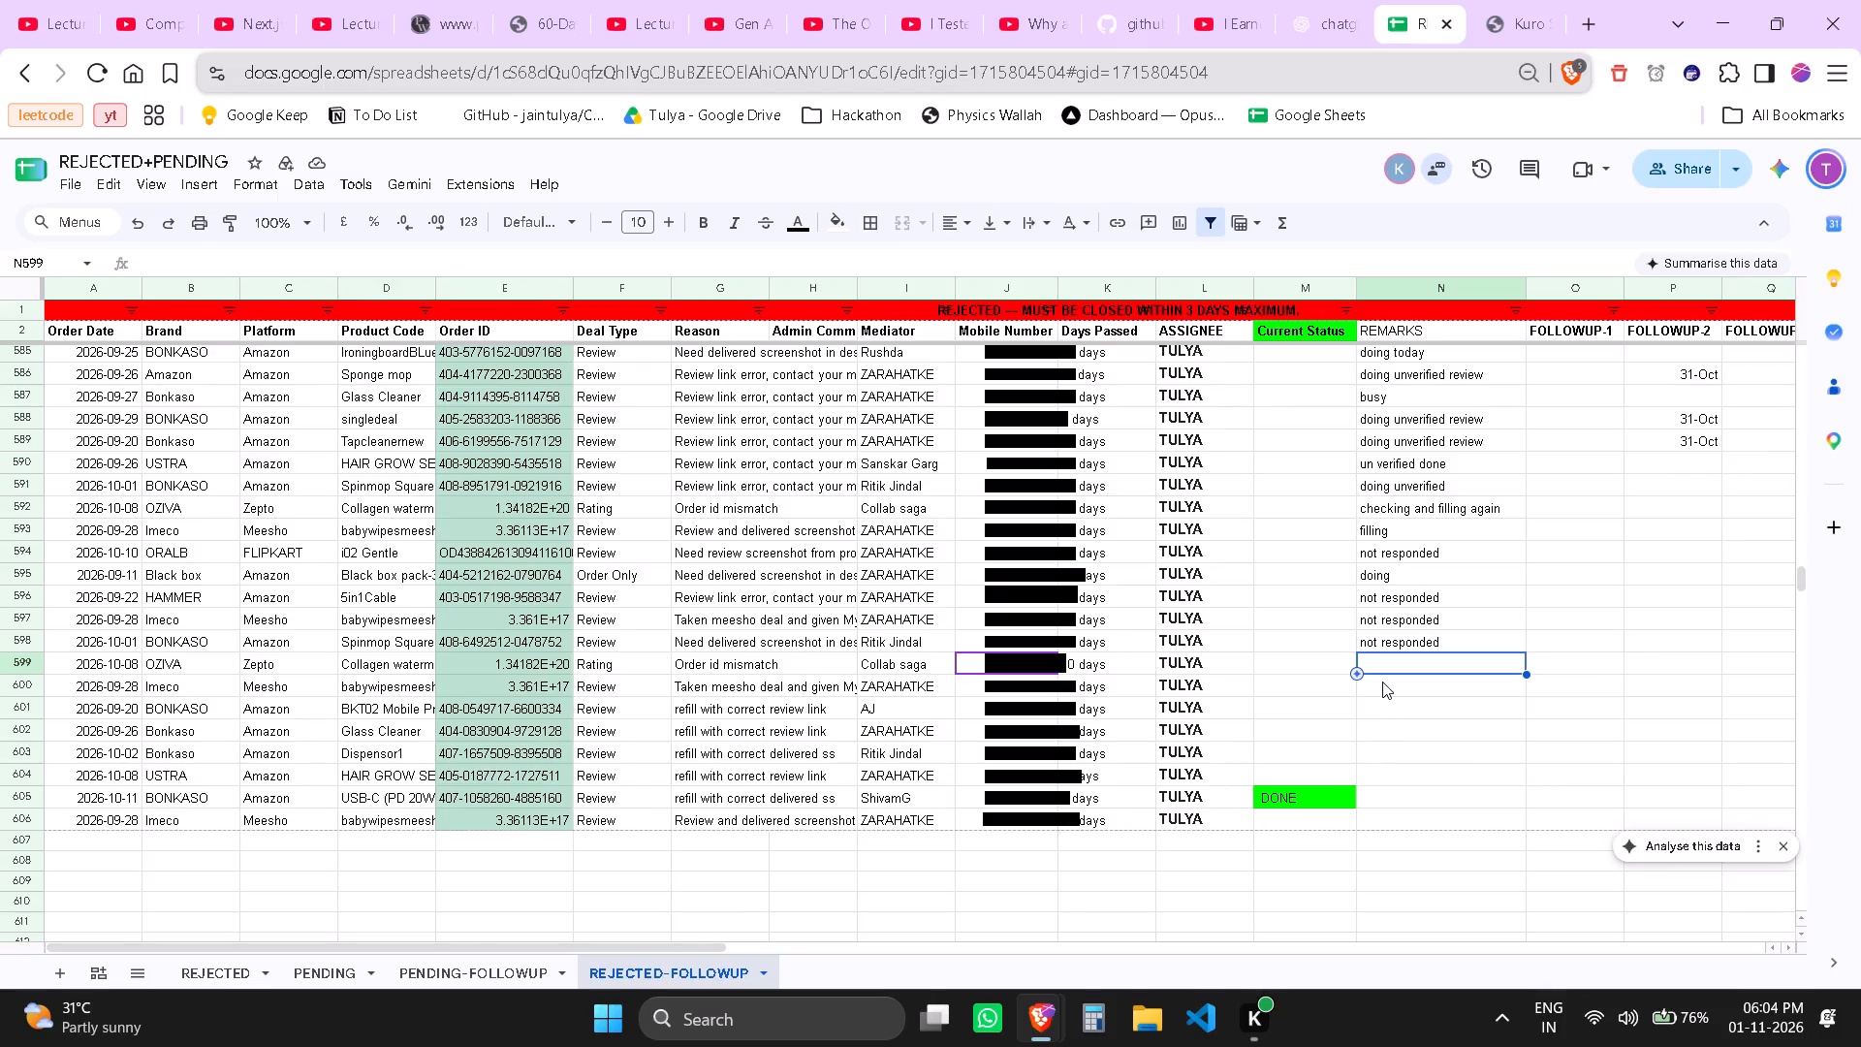
# Review the full rejection reasons for the orders in rows 598 and 599, and the remark in row 598.
pyautogui.click(740, 638)
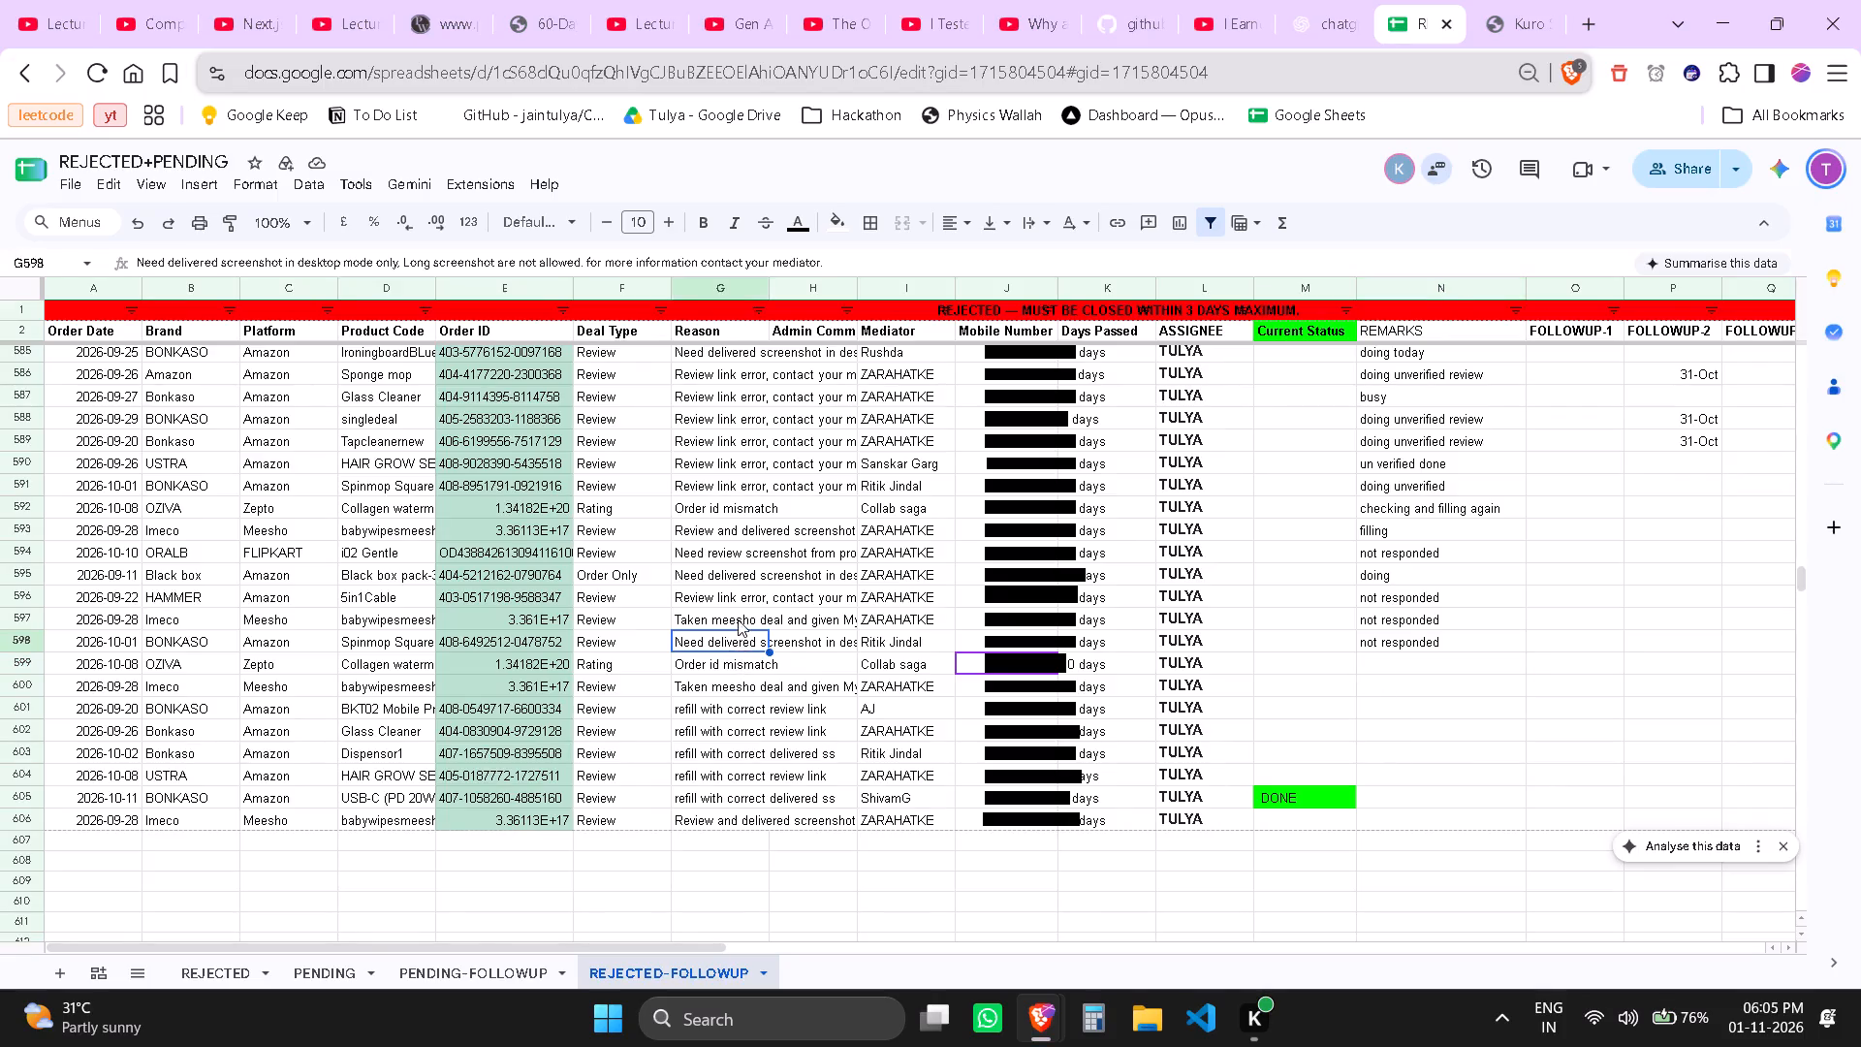
pyautogui.click(704, 662)
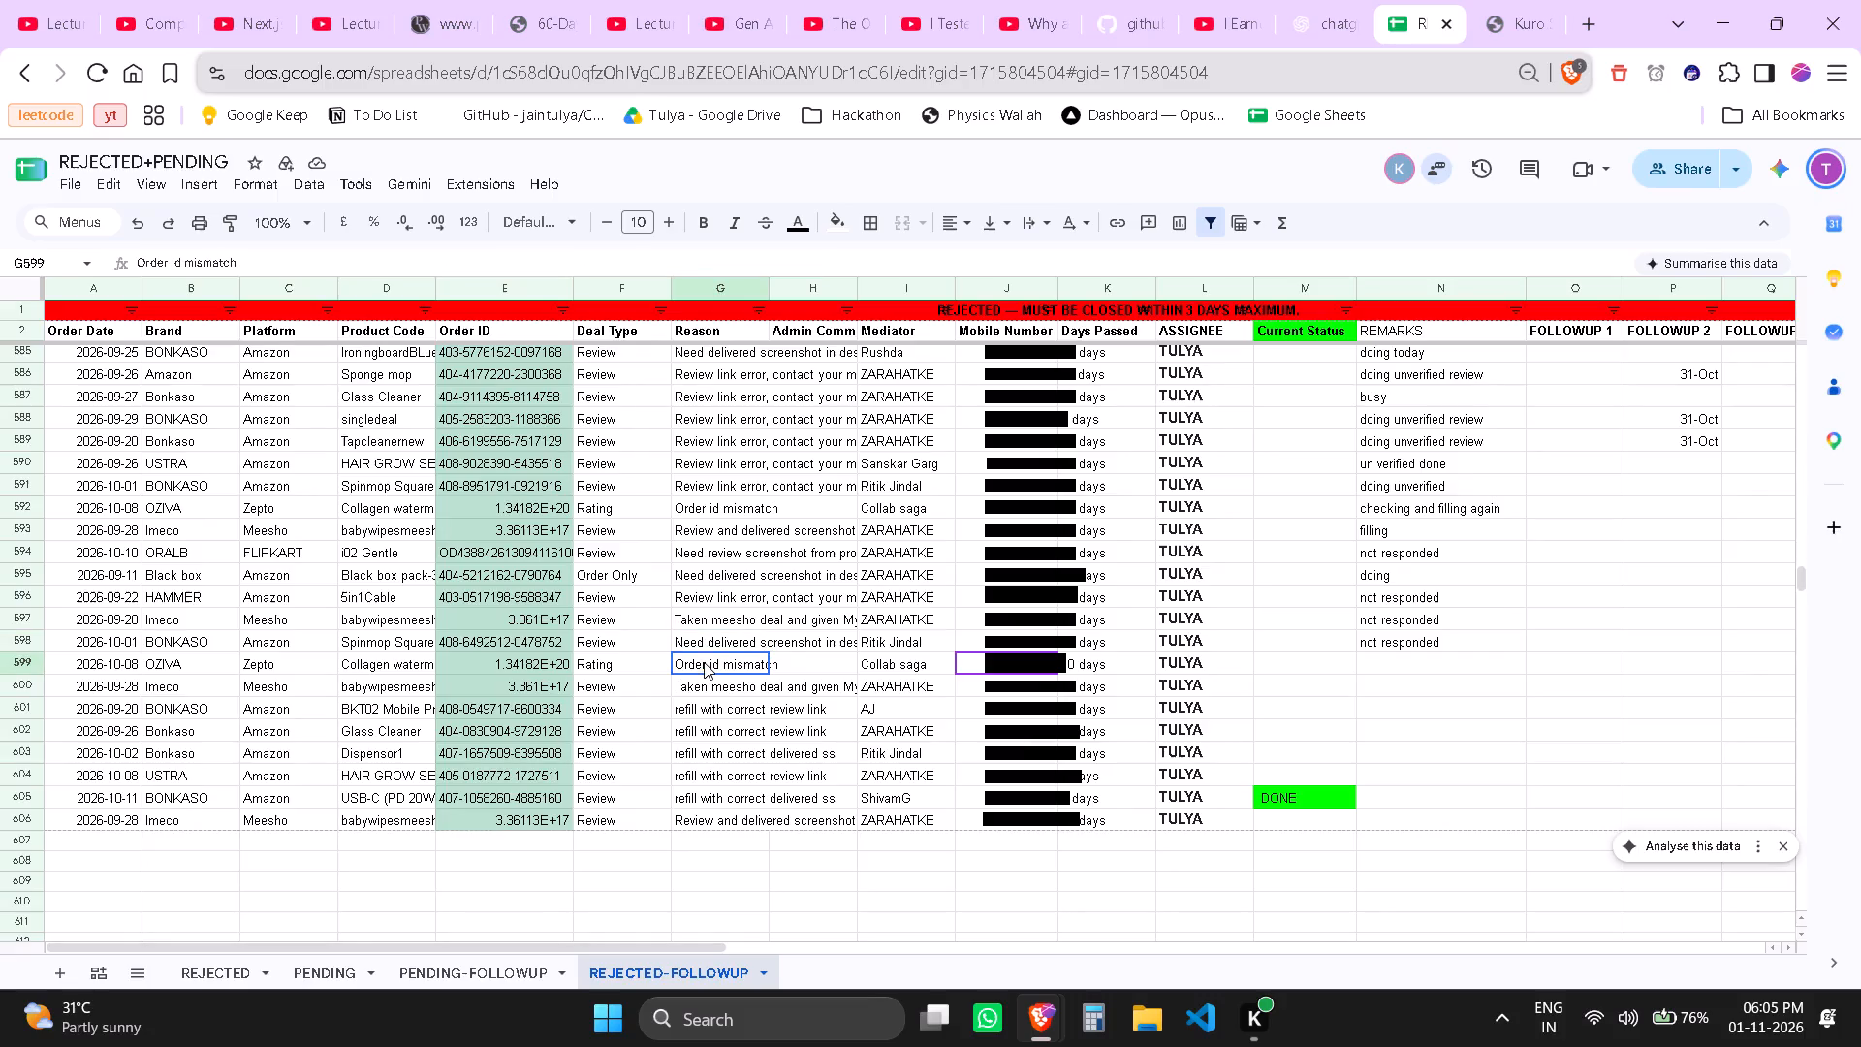
pyautogui.click(699, 641)
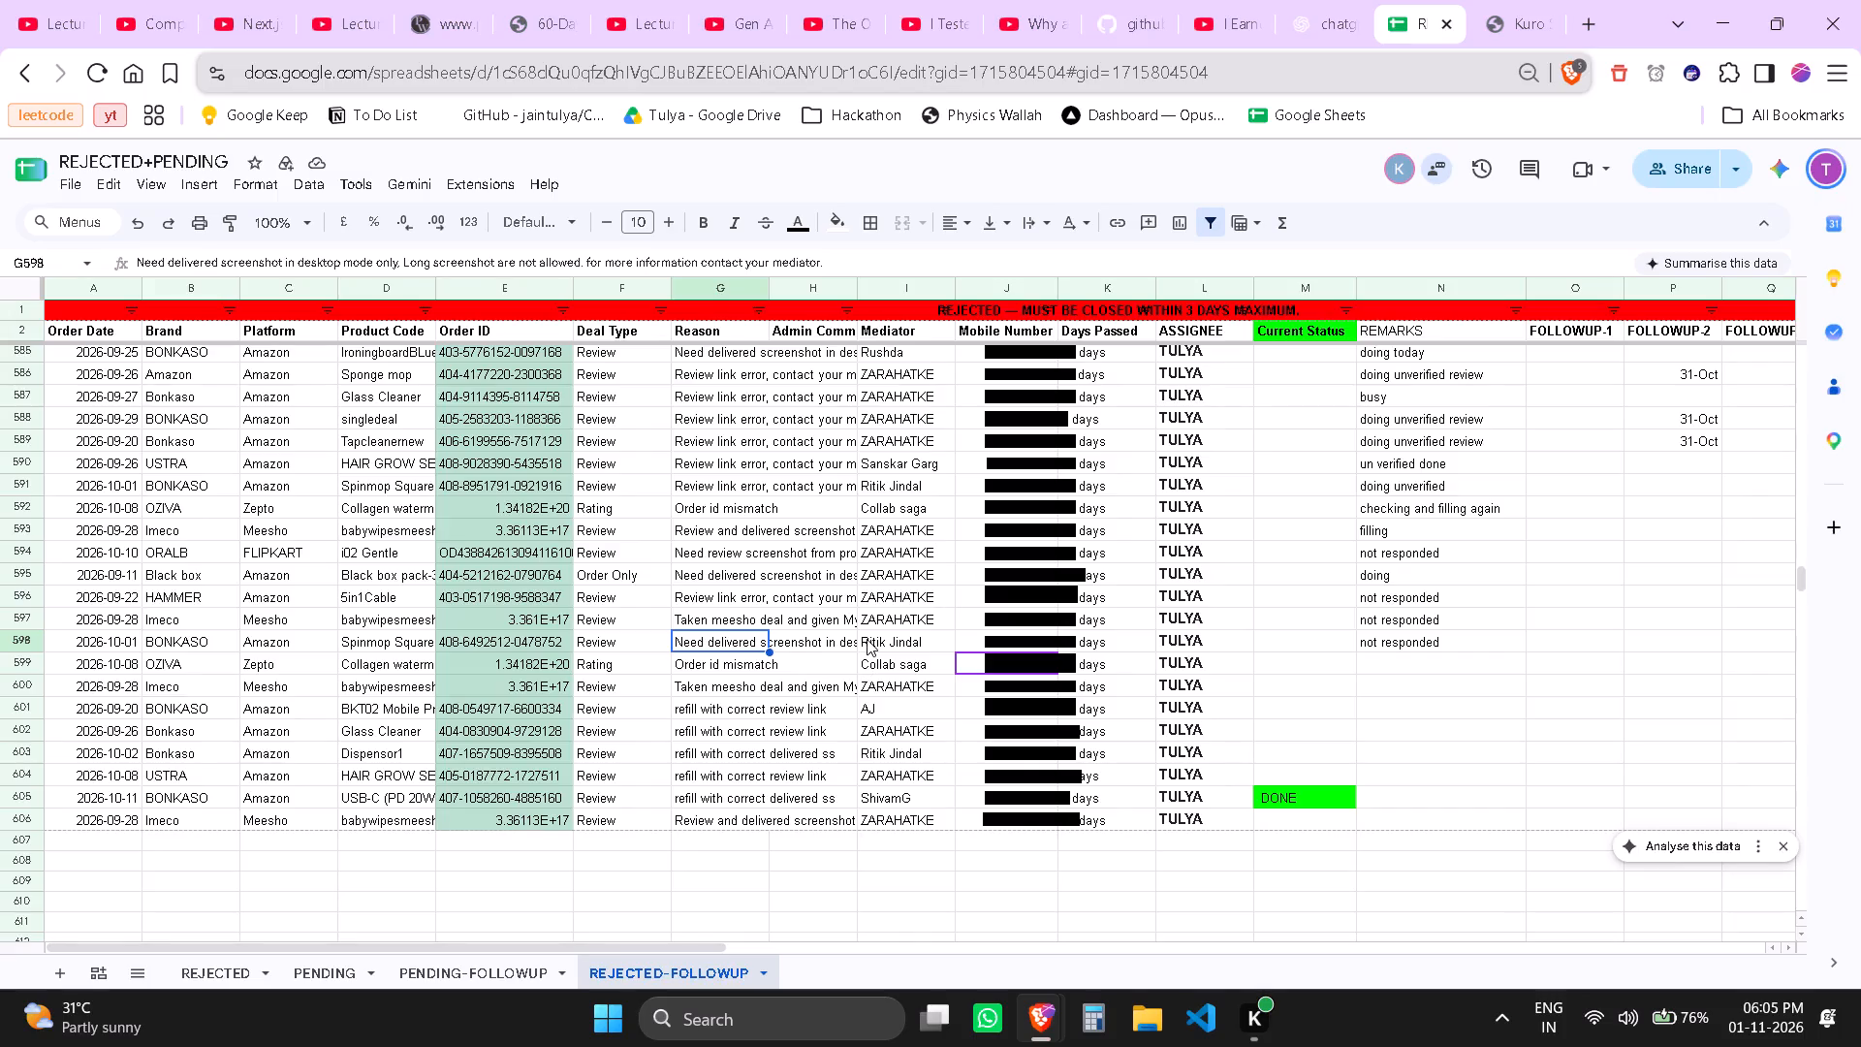
pyautogui.click(1423, 642)
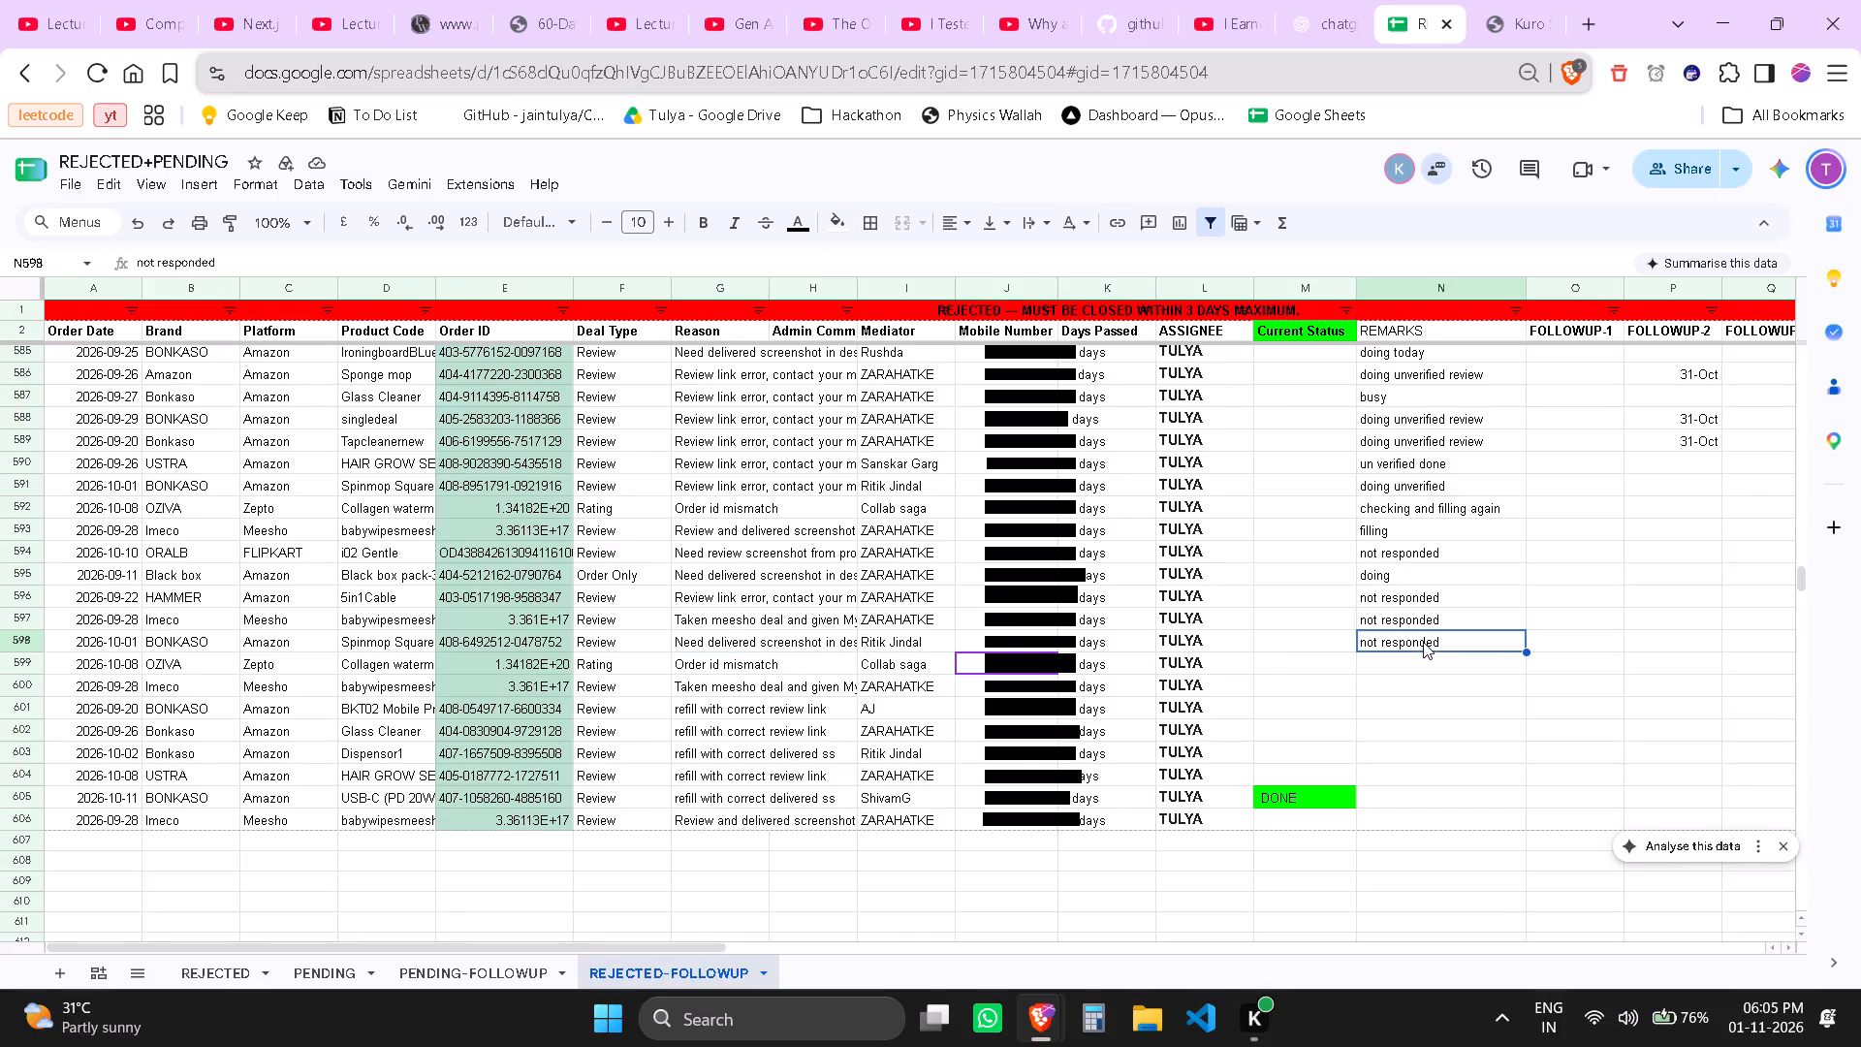
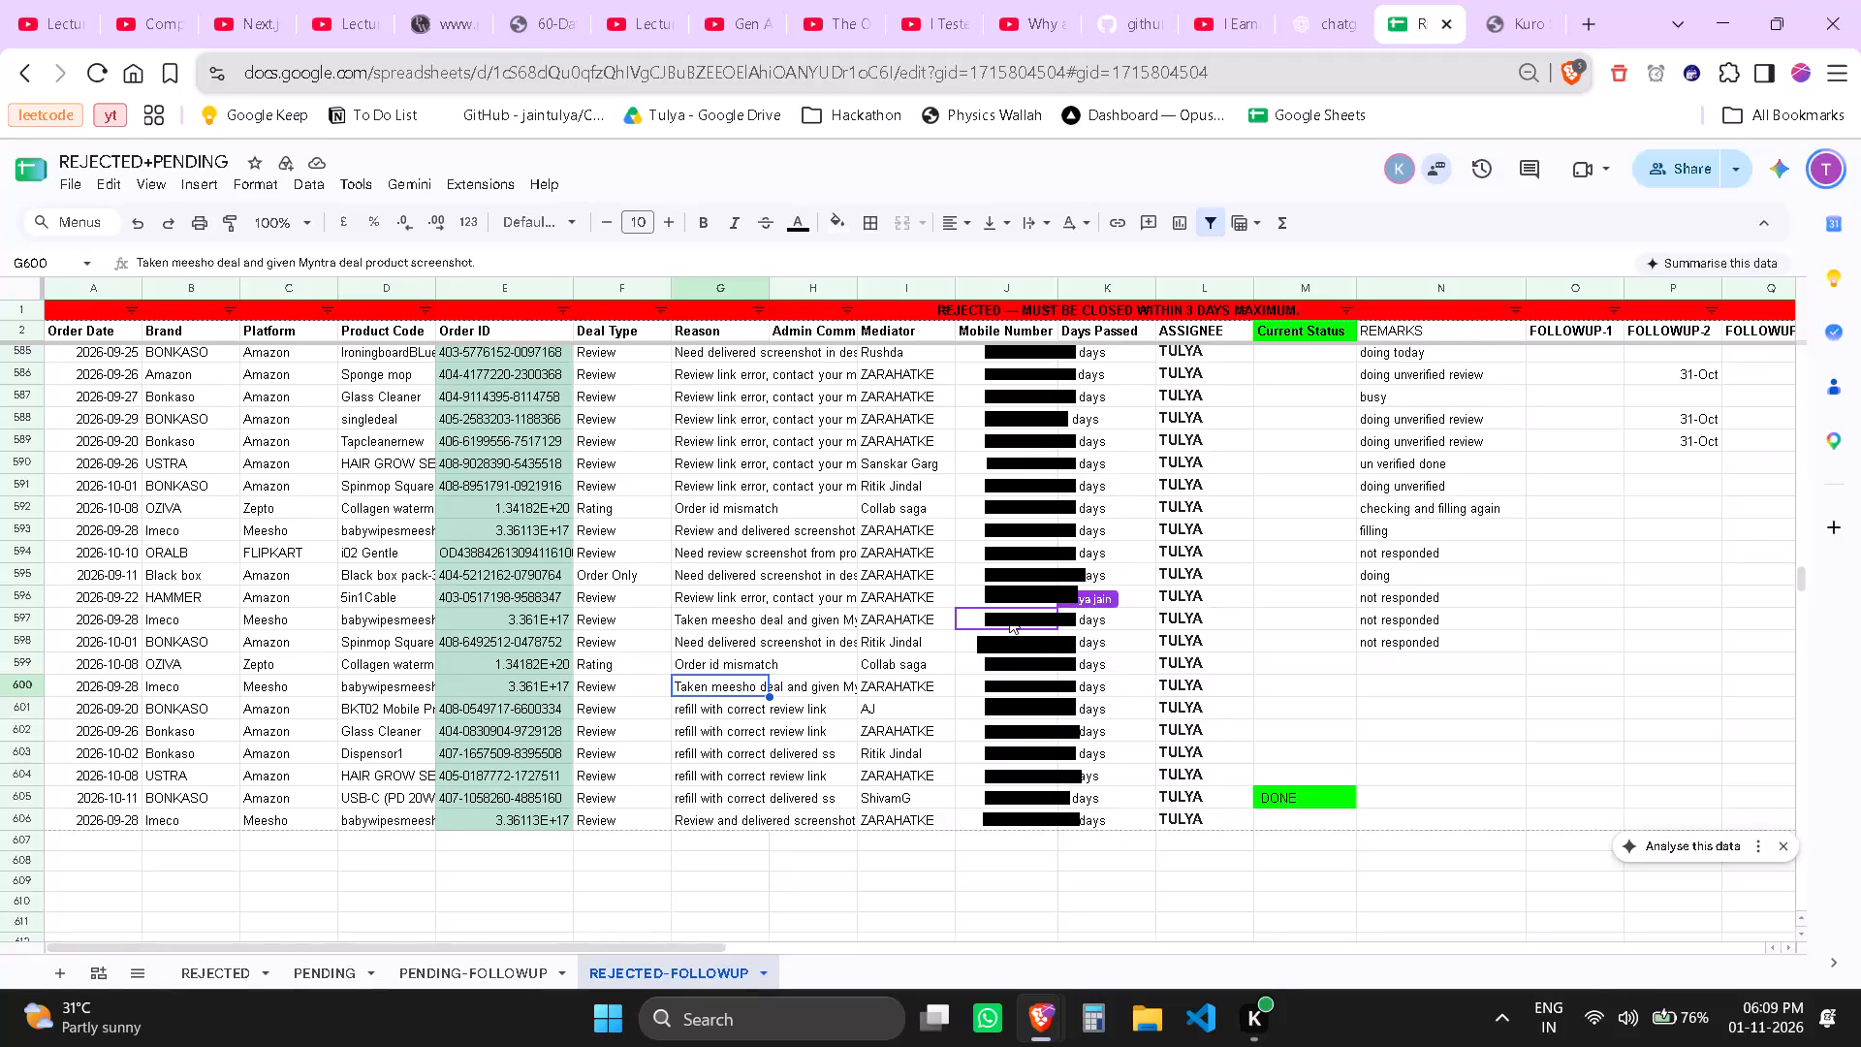
# Search the sheet for the rejection reason given for the Imeco order in row 600, and close the search.
pyautogui.hotkey('ctrl', 'c')
pyautogui.moveTo(1317, 703); pyautogui.dragTo(1065, 635)
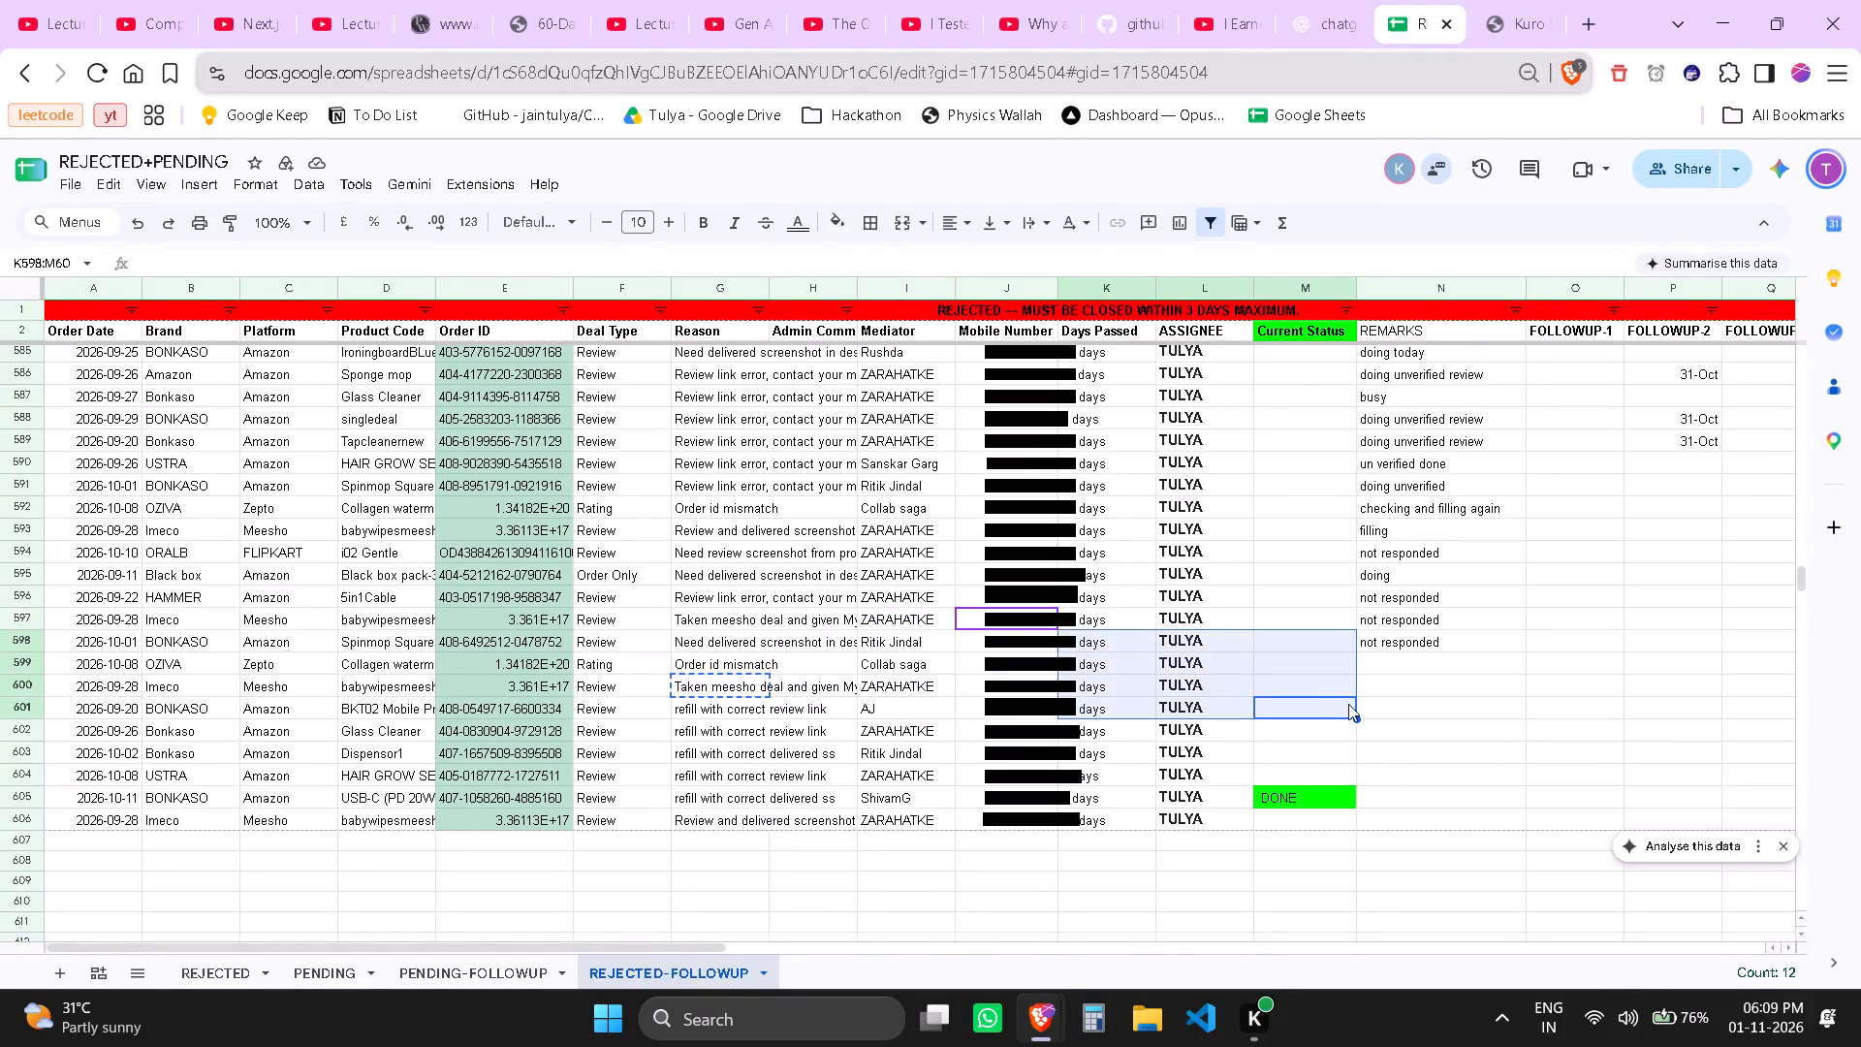
pyautogui.click(1392, 756)
pyautogui.hotkey('ctrl', 'f')
pyautogui.hotkey('ctrl', 'v')
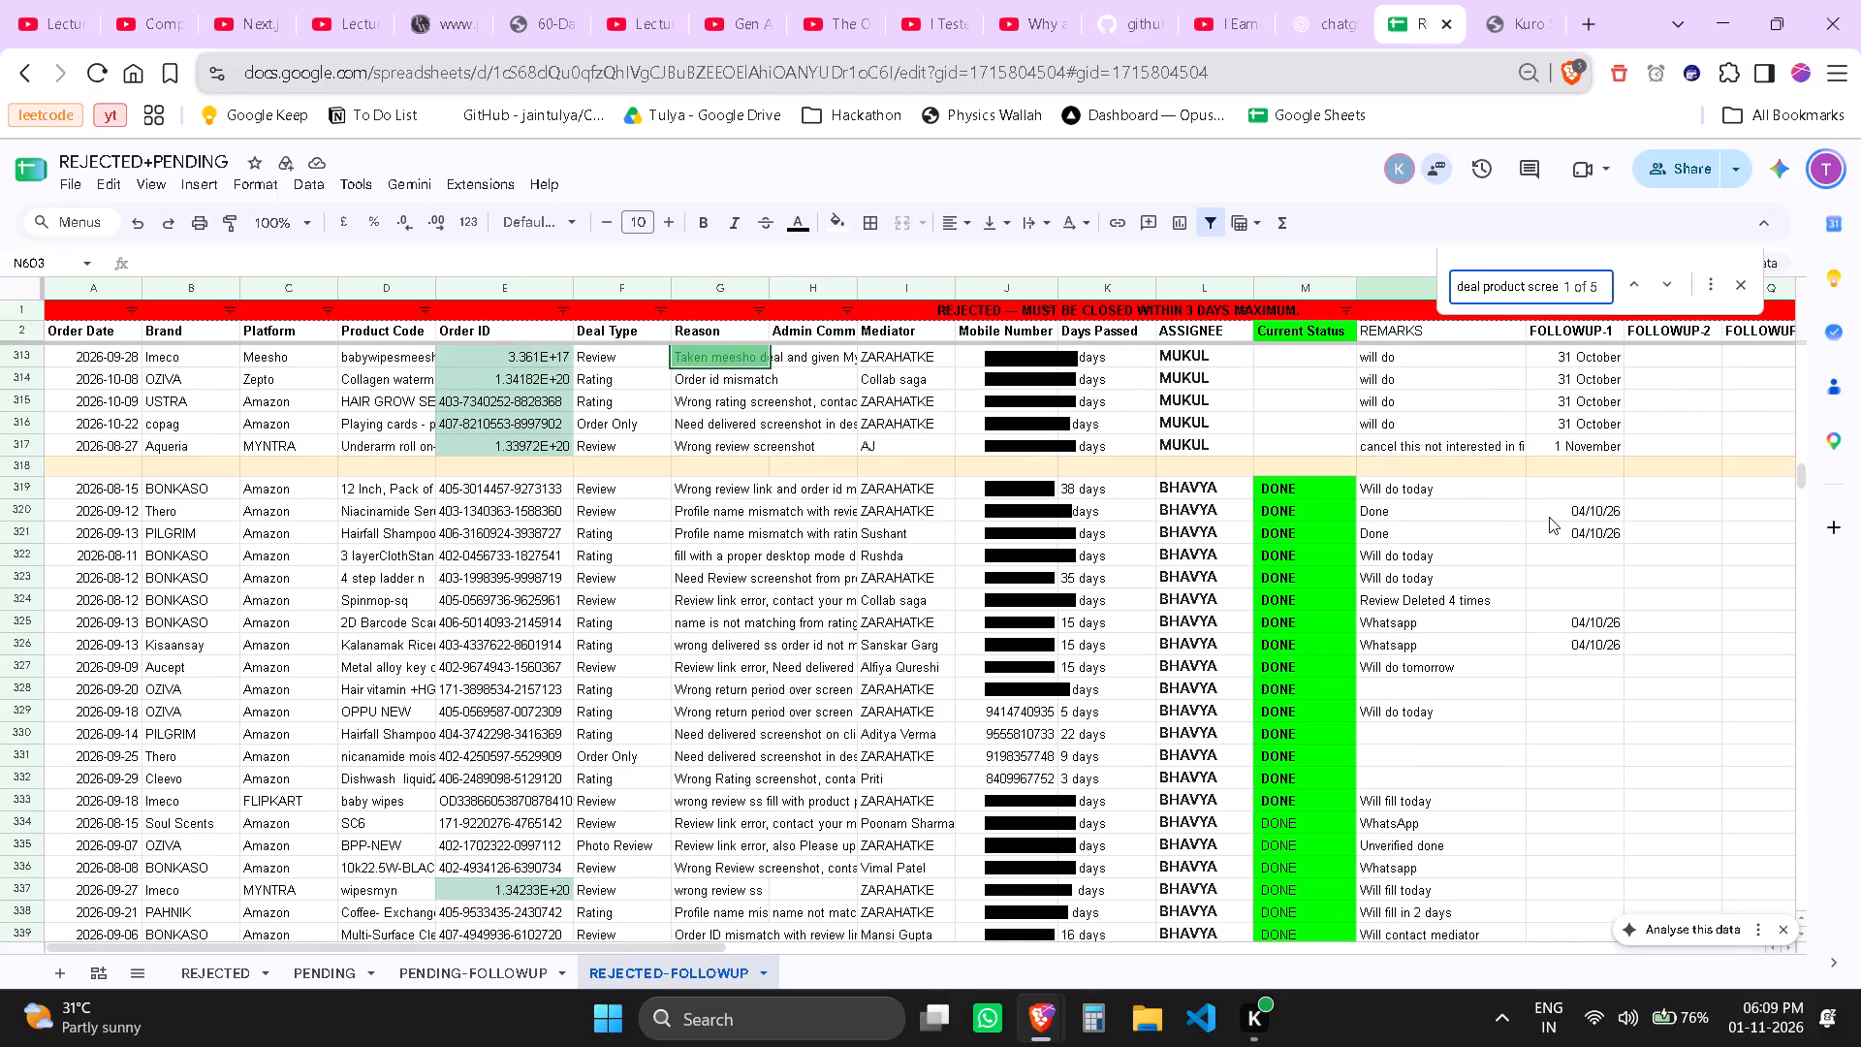
pyautogui.click(1733, 291)
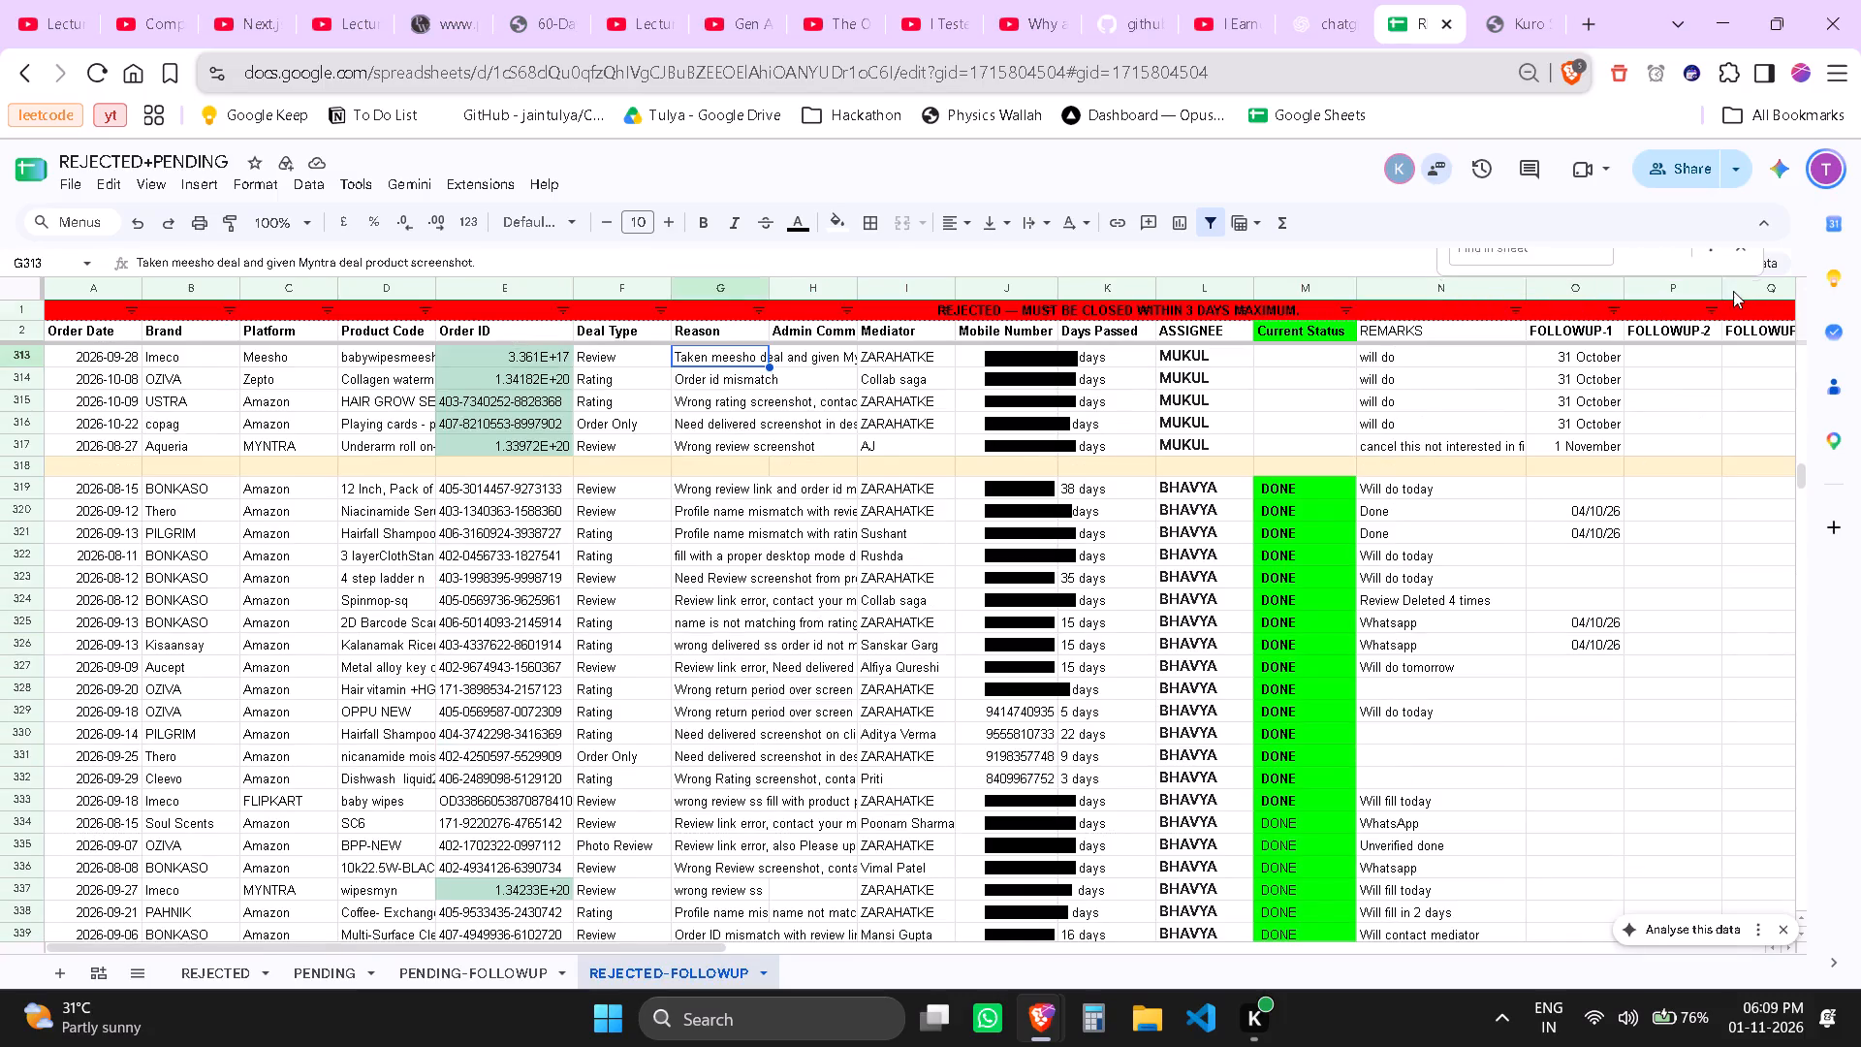
# Search the sheet for the mobile number of the Imeco order in row 600 and look over TULYA's matching orders.
pyautogui.scroll(-2, 1382, 566)
pyautogui.scroll(-20, 992, 638)
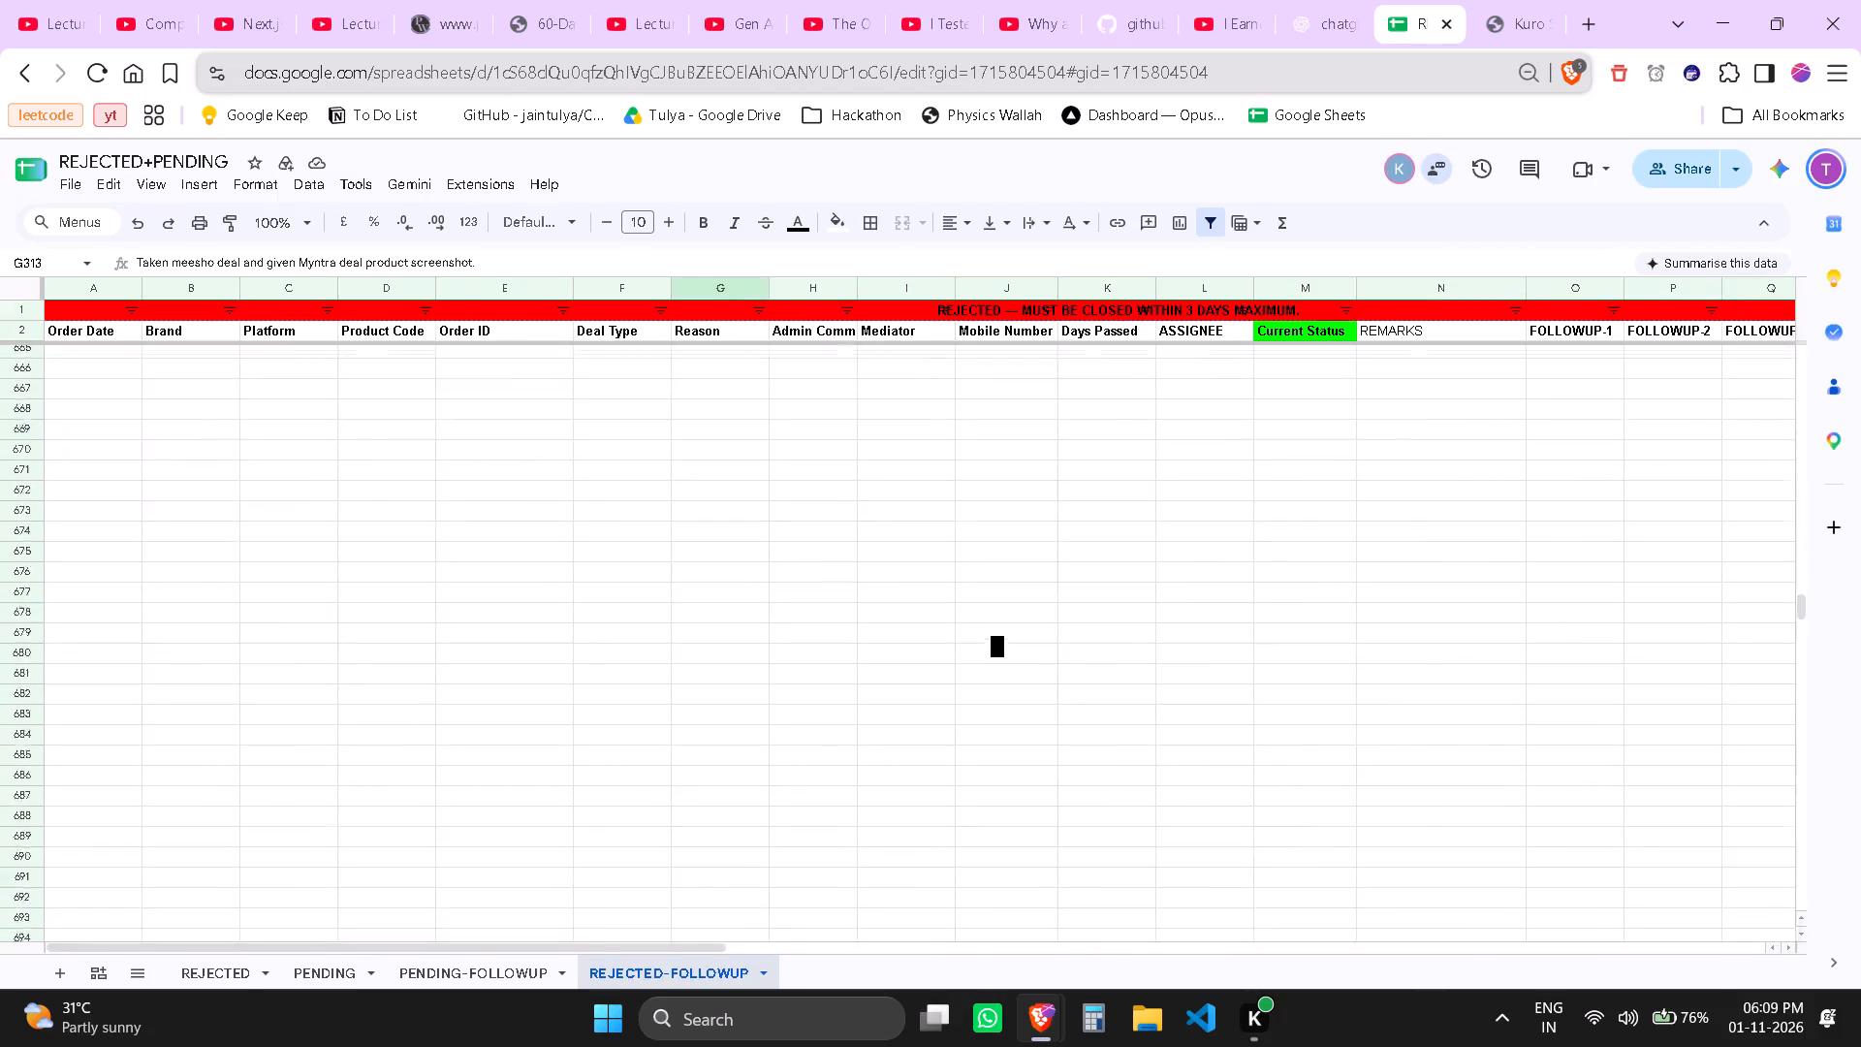
pyautogui.scroll(7, 992, 638)
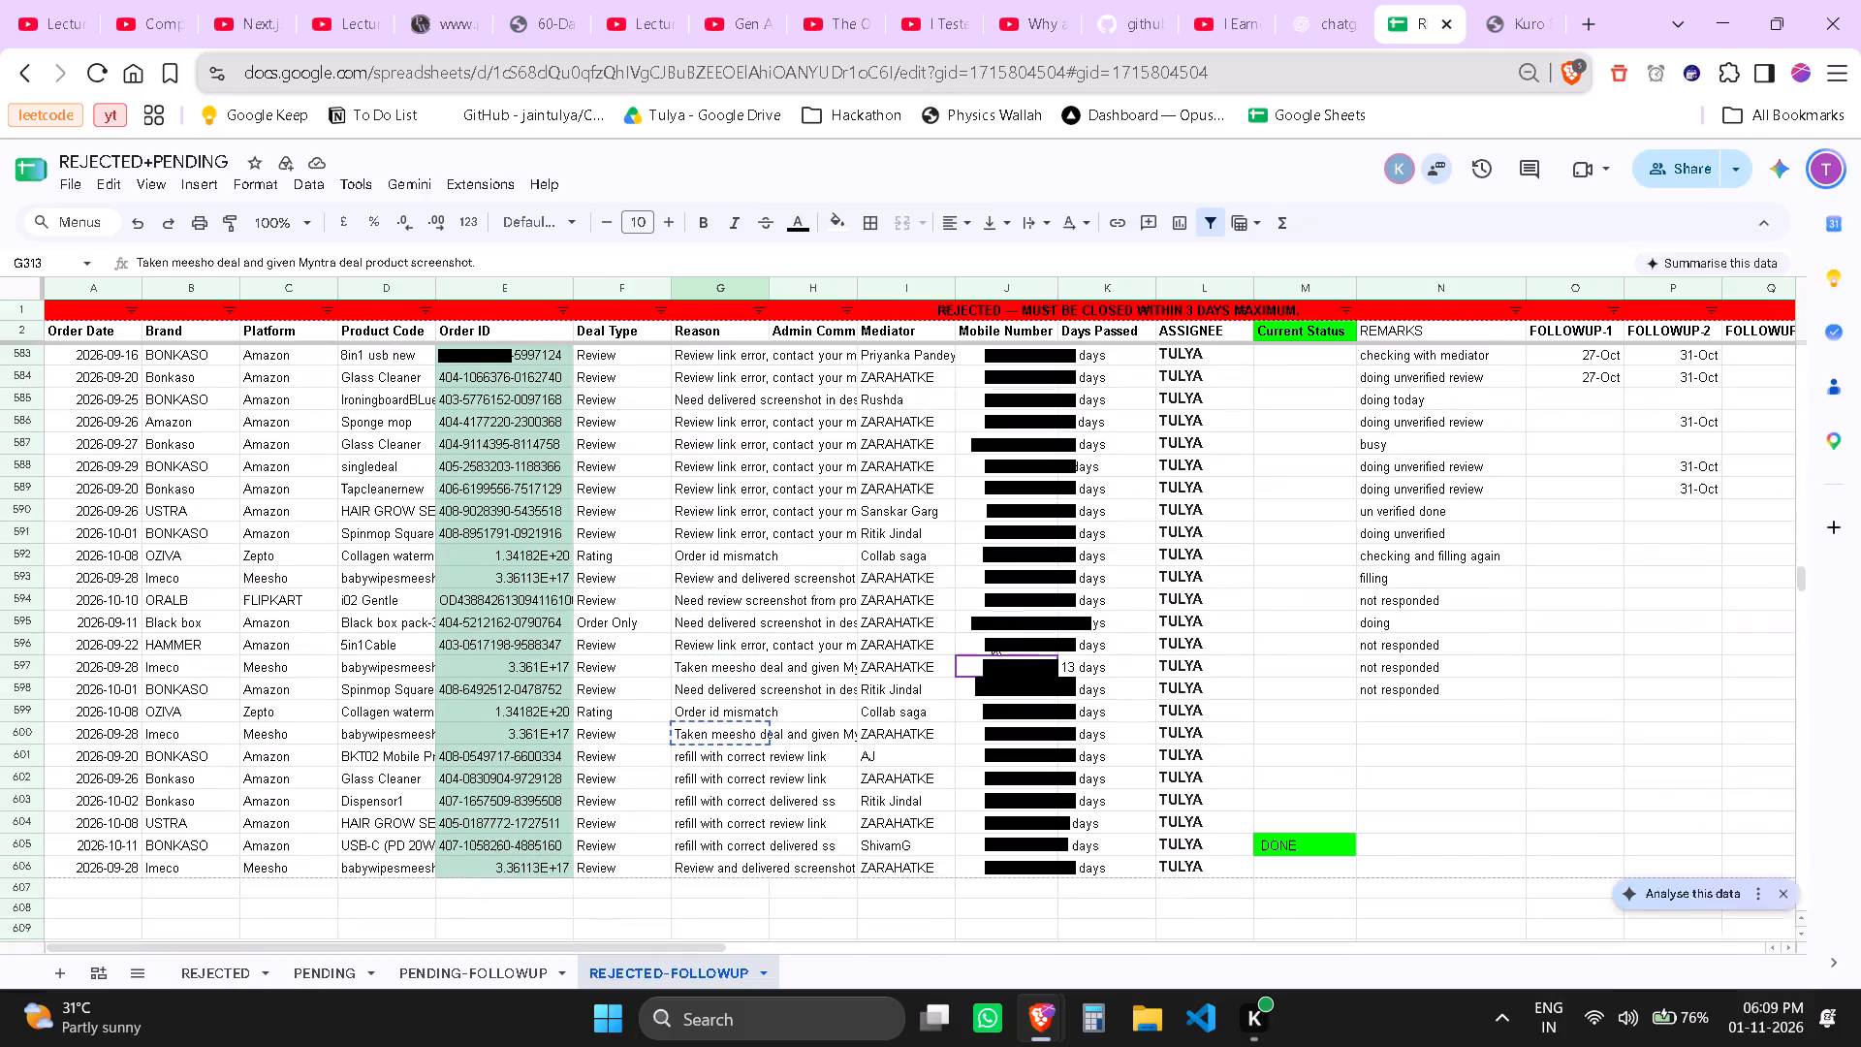
pyautogui.scroll(2, 992, 638)
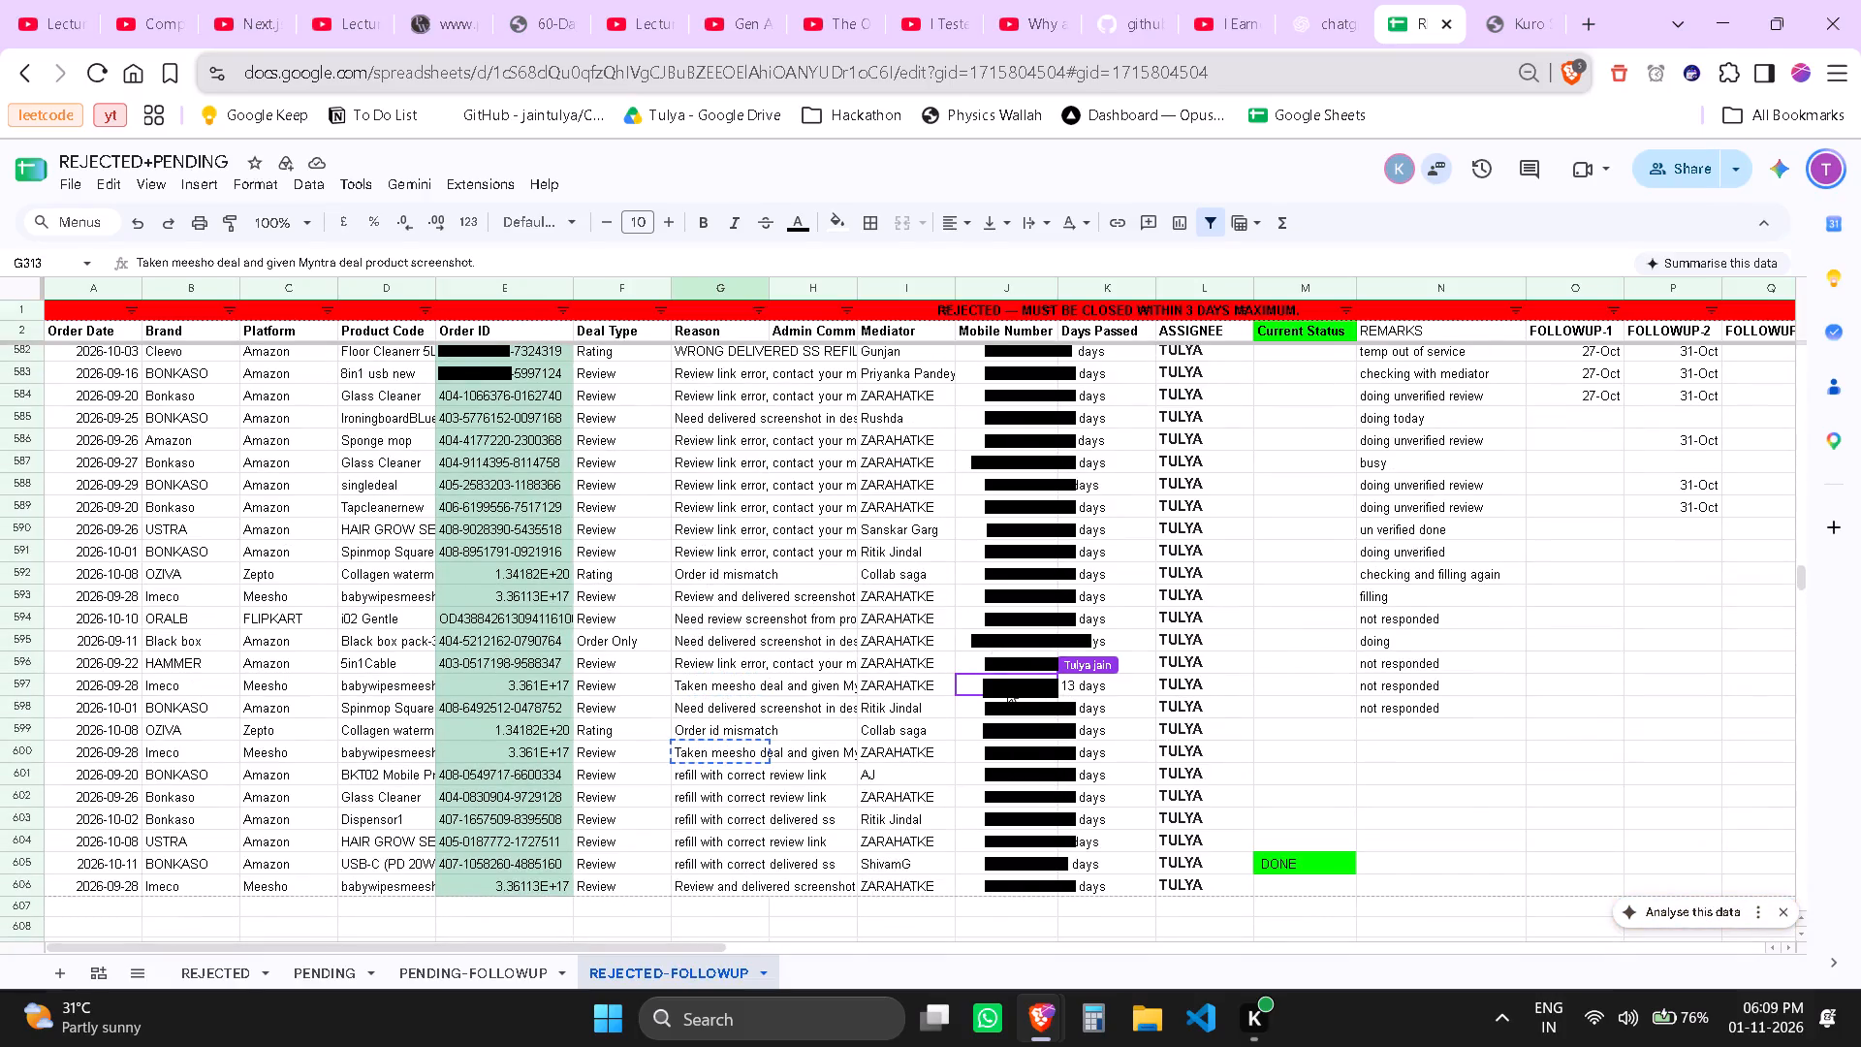
pyautogui.click(1009, 746)
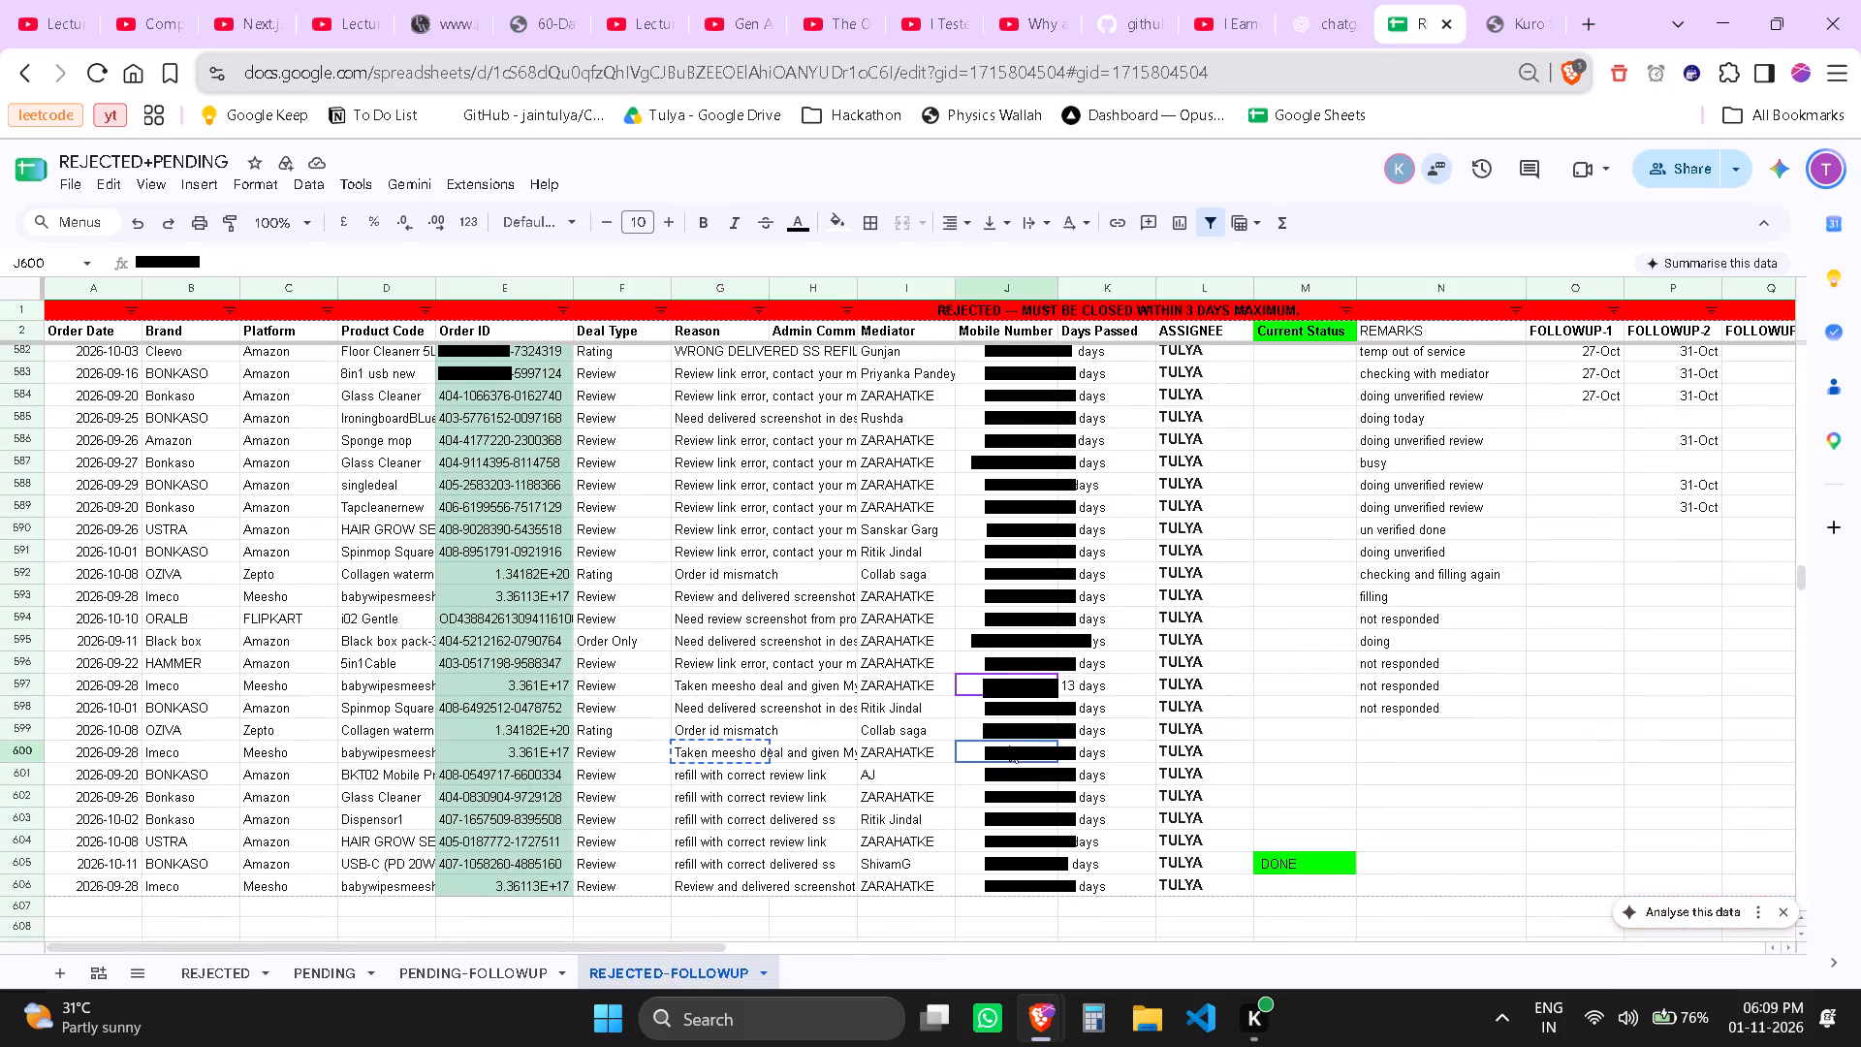
pyautogui.click(1009, 746)
pyautogui.hotkey('ctrl', 'c')
pyautogui.hotkey('ctrl', 'f')
pyautogui.hotkey('ctrl', 'v')
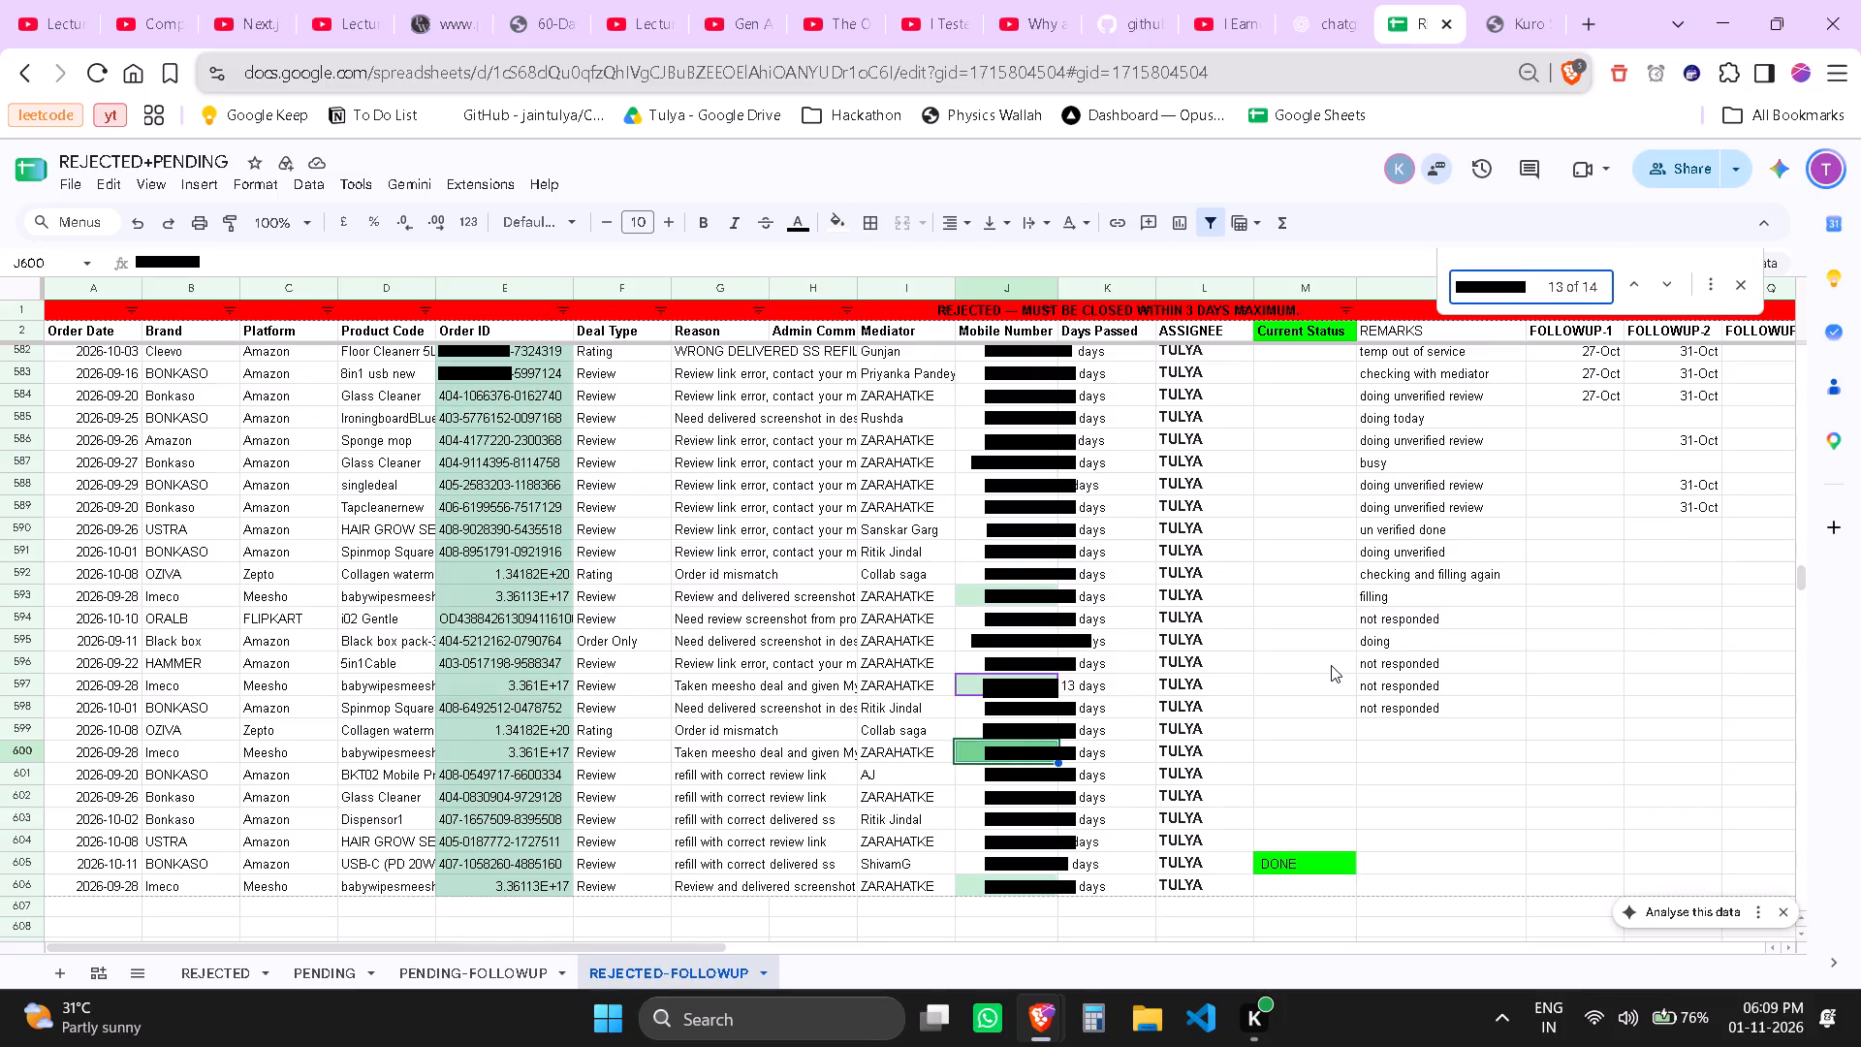
pyautogui.scroll(-4, 1331, 665)
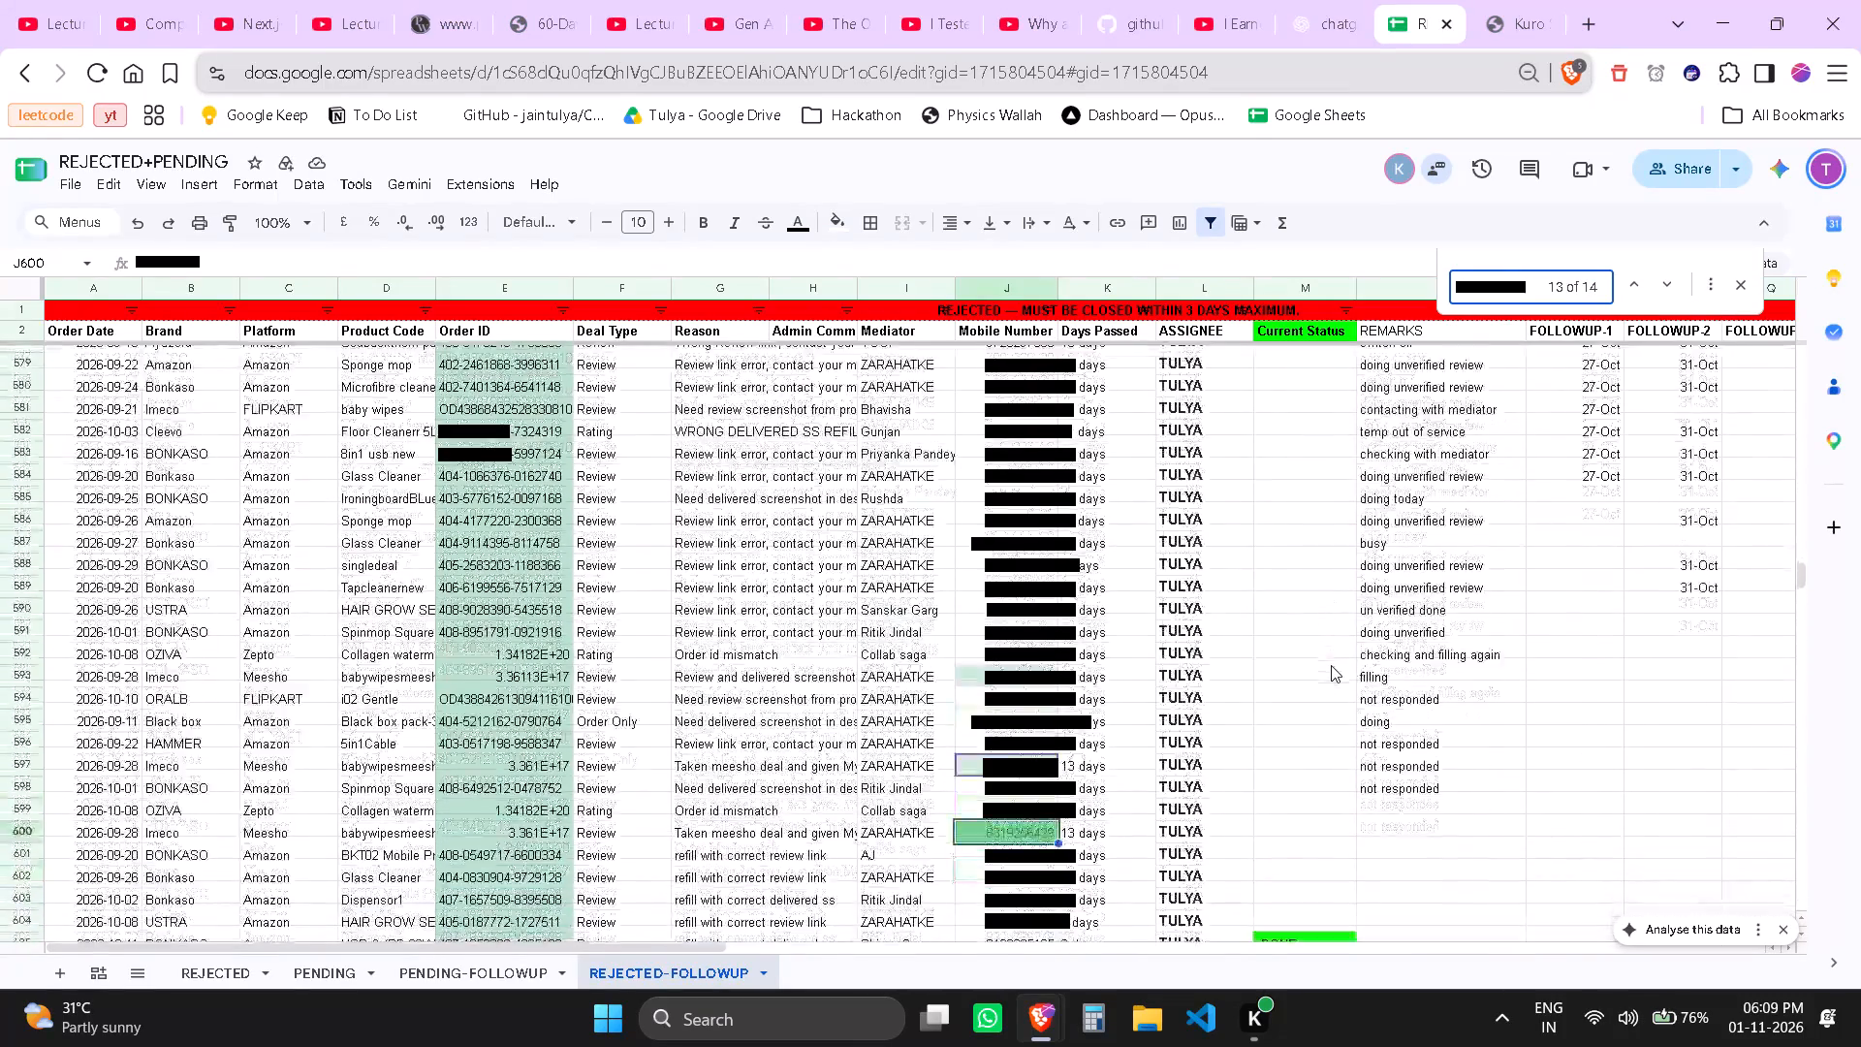
pyautogui.scroll(-1, 1331, 665)
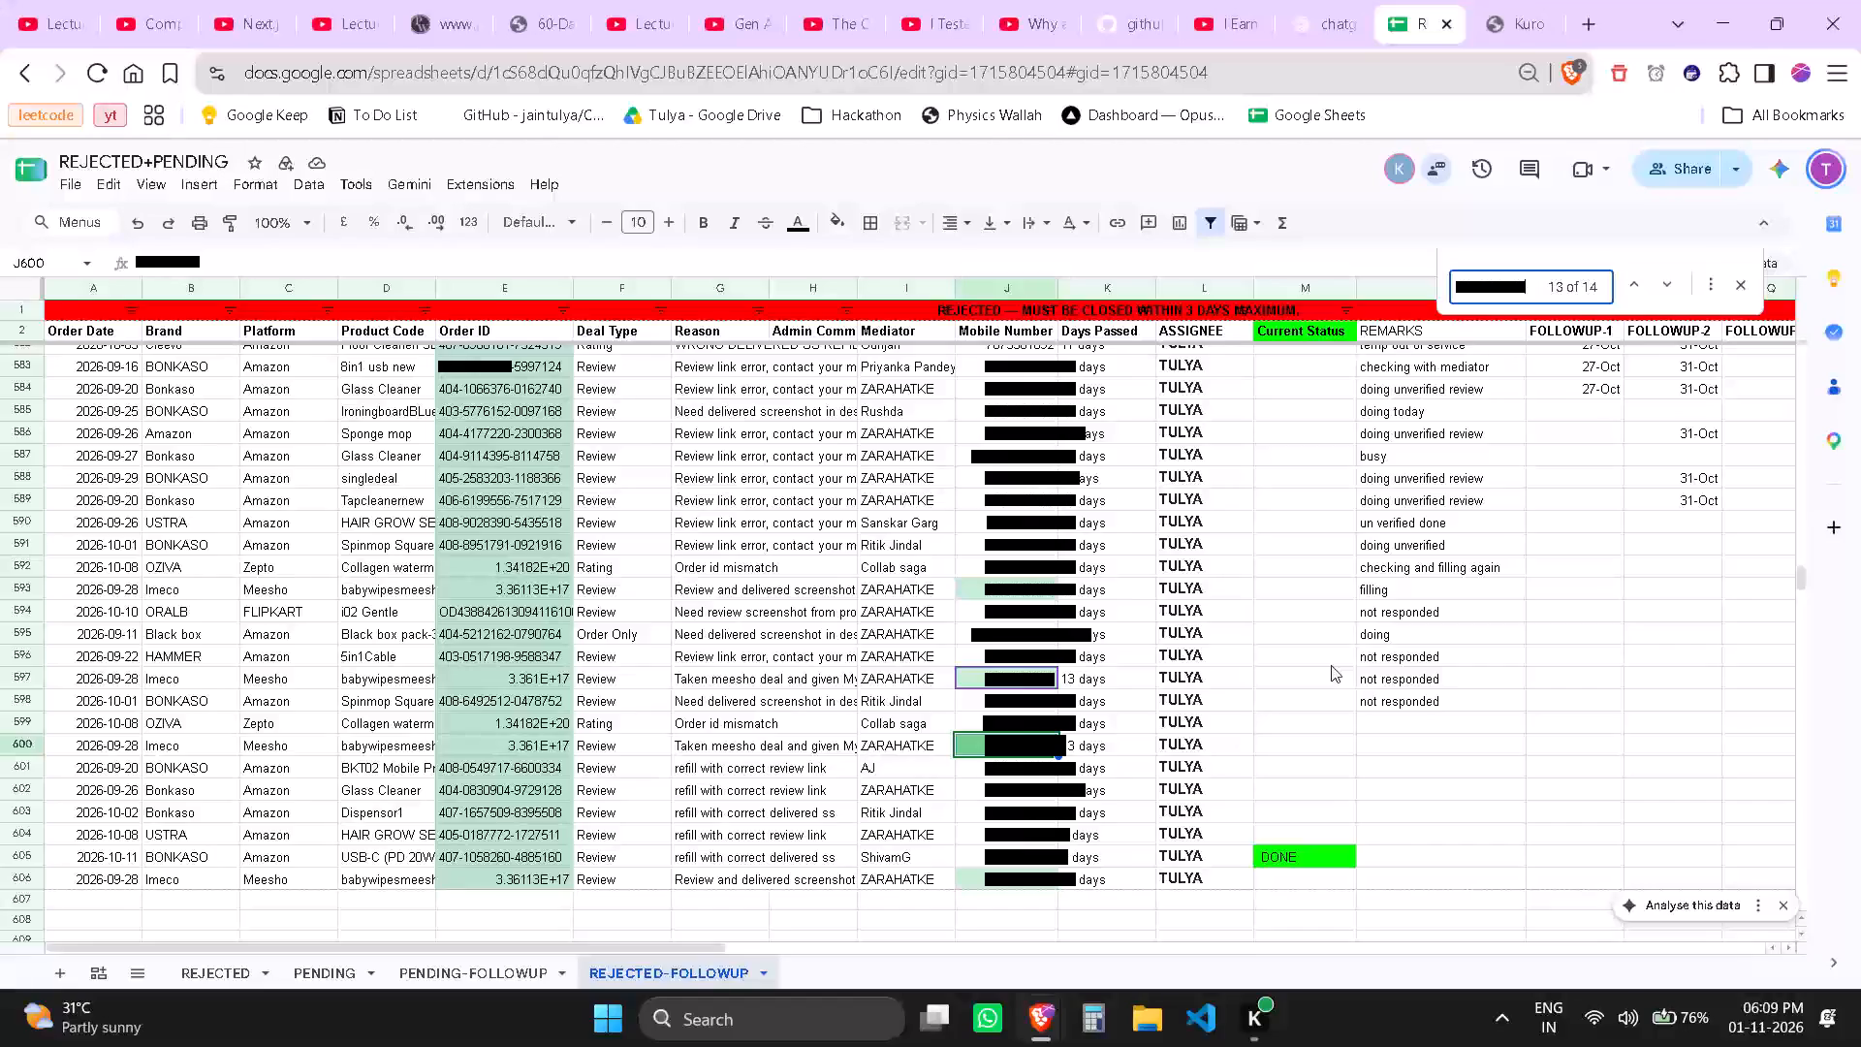
# Select the "not responded" remark of the Imeco order in row 597.
pyautogui.click(1361, 682)
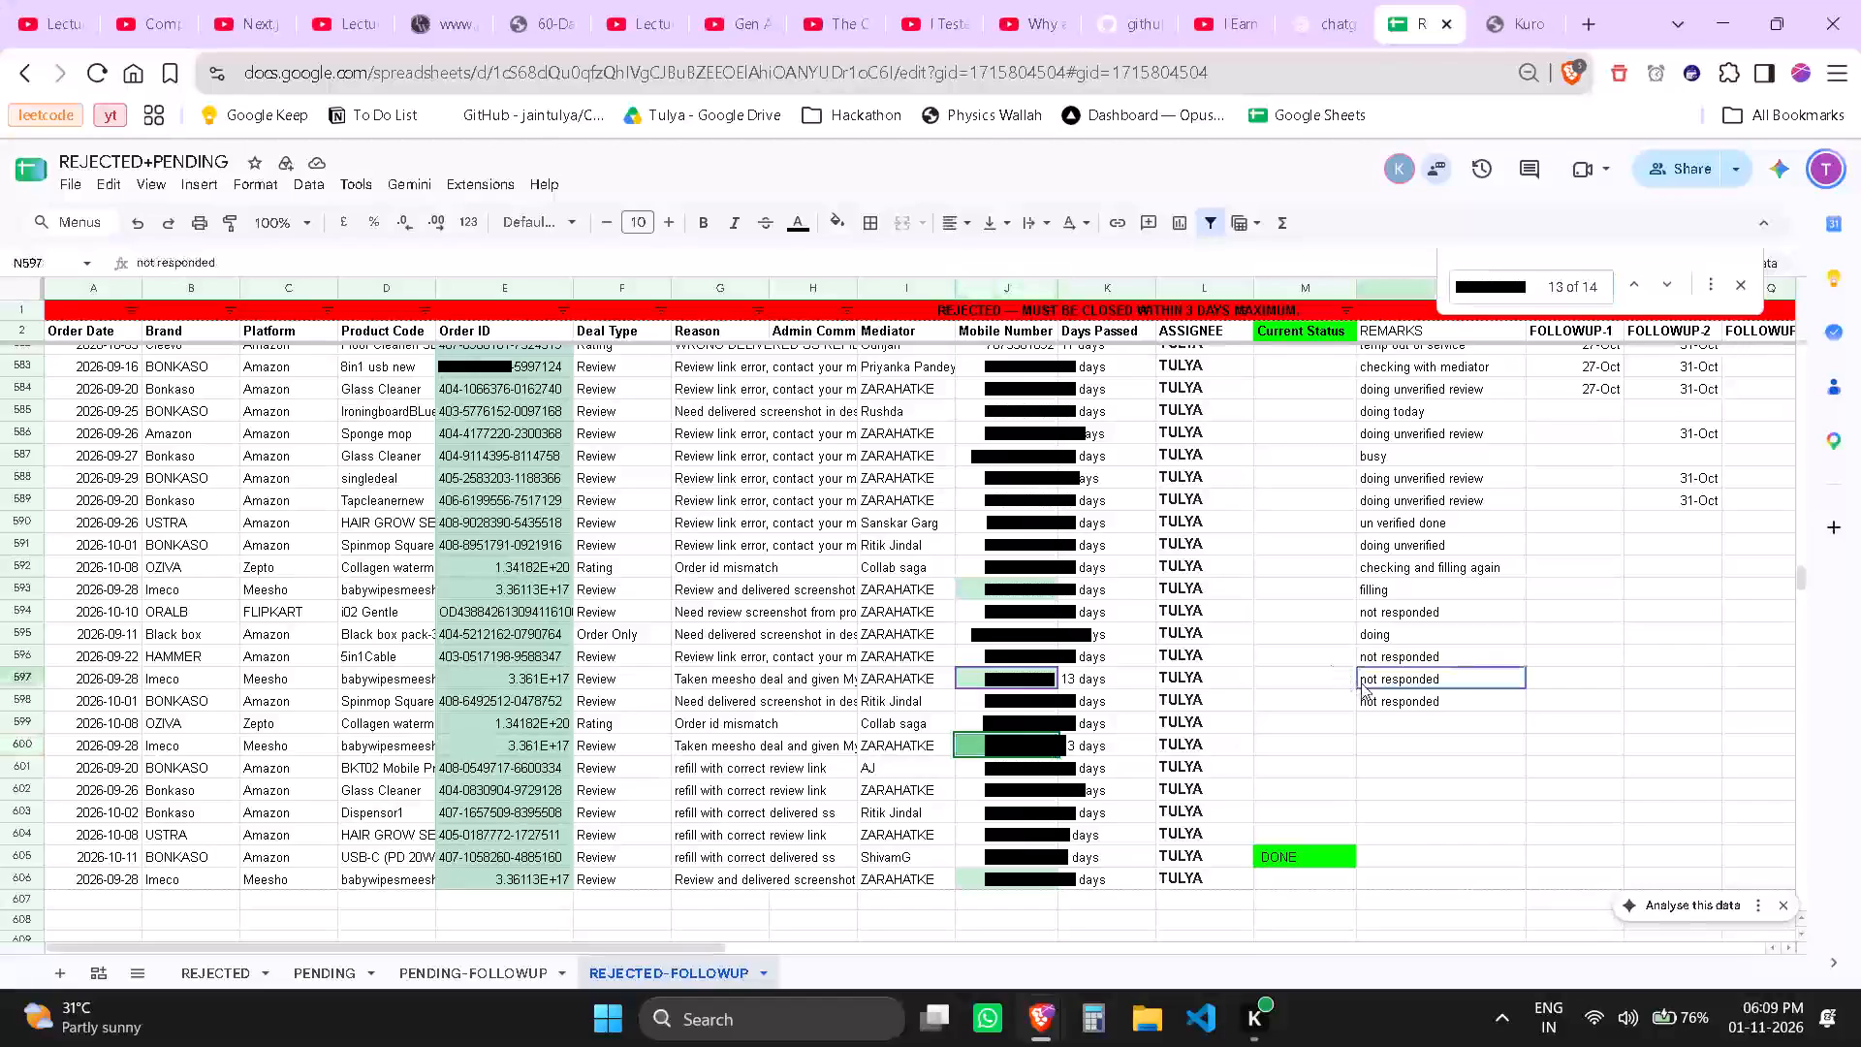
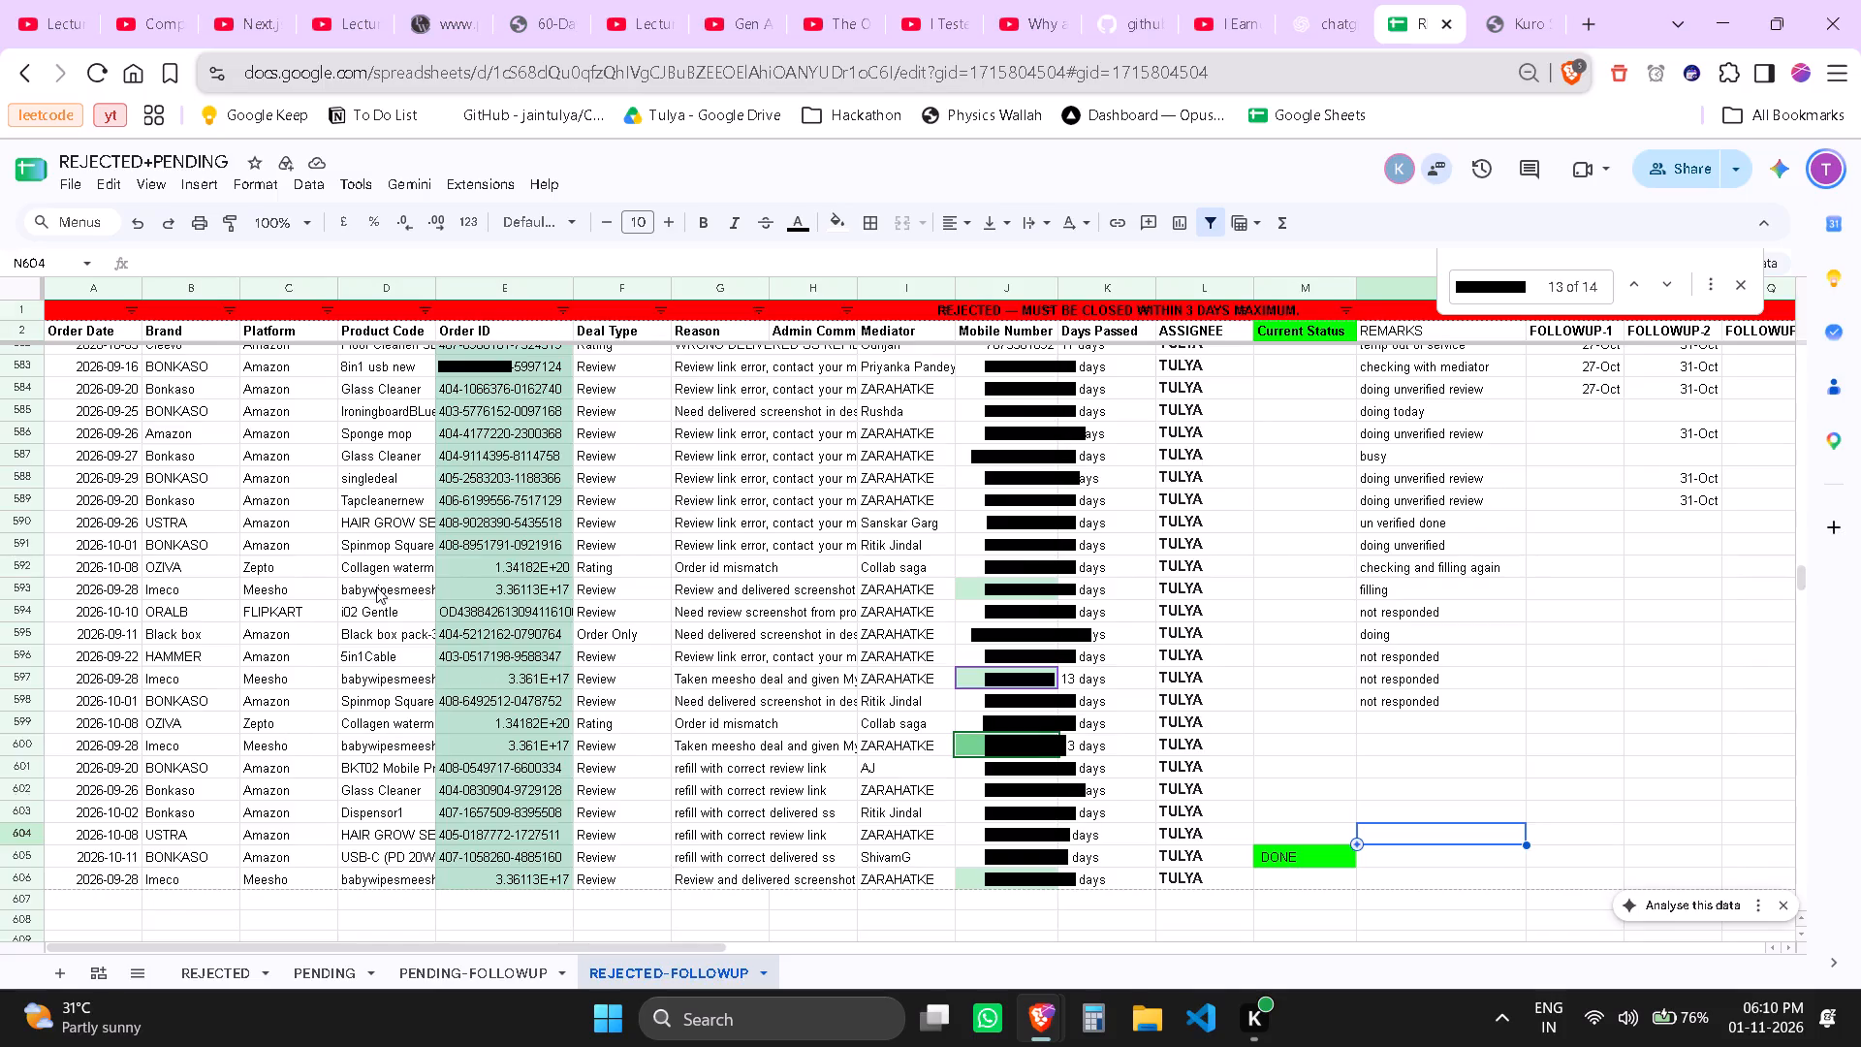
# Set the remark of the Imeco order in row 597 to "filling".
pyautogui.scroll(5, 949, 619)
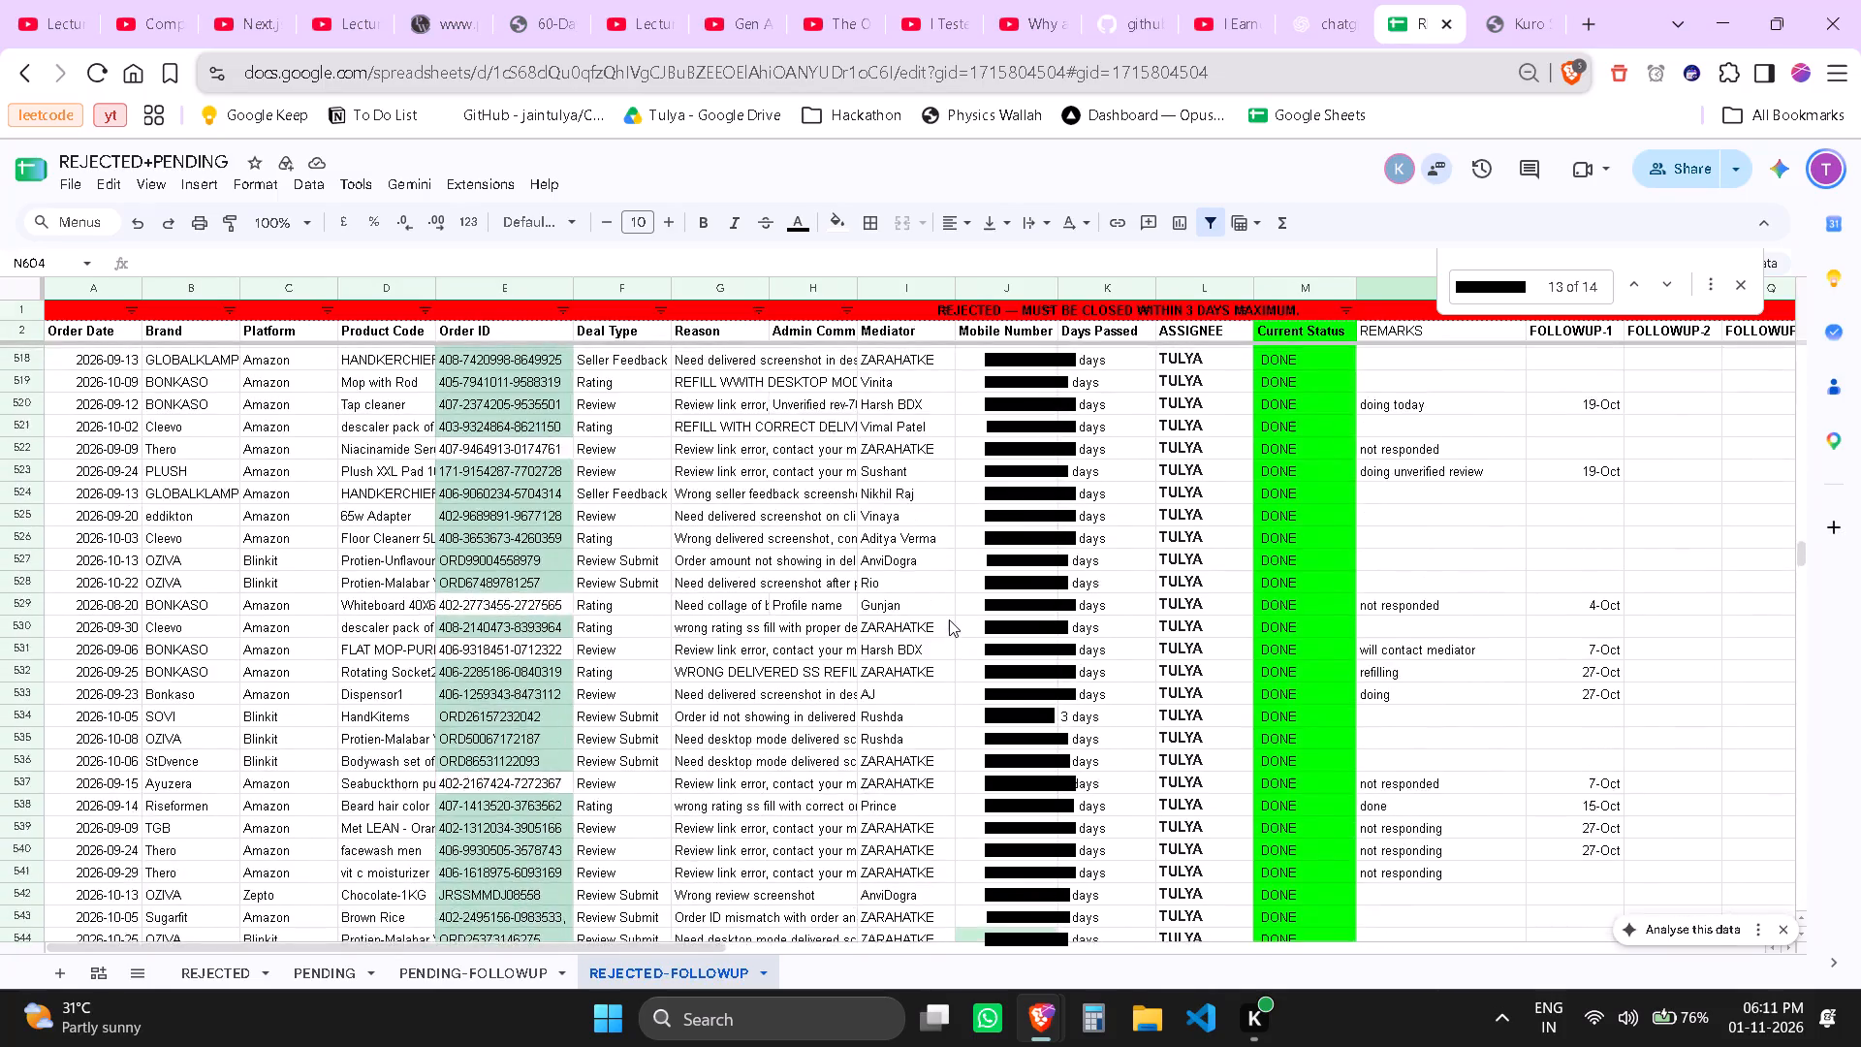
pyautogui.scroll(-7, 949, 619)
pyautogui.scroll(2, 949, 619)
pyautogui.scroll(-1, 949, 619)
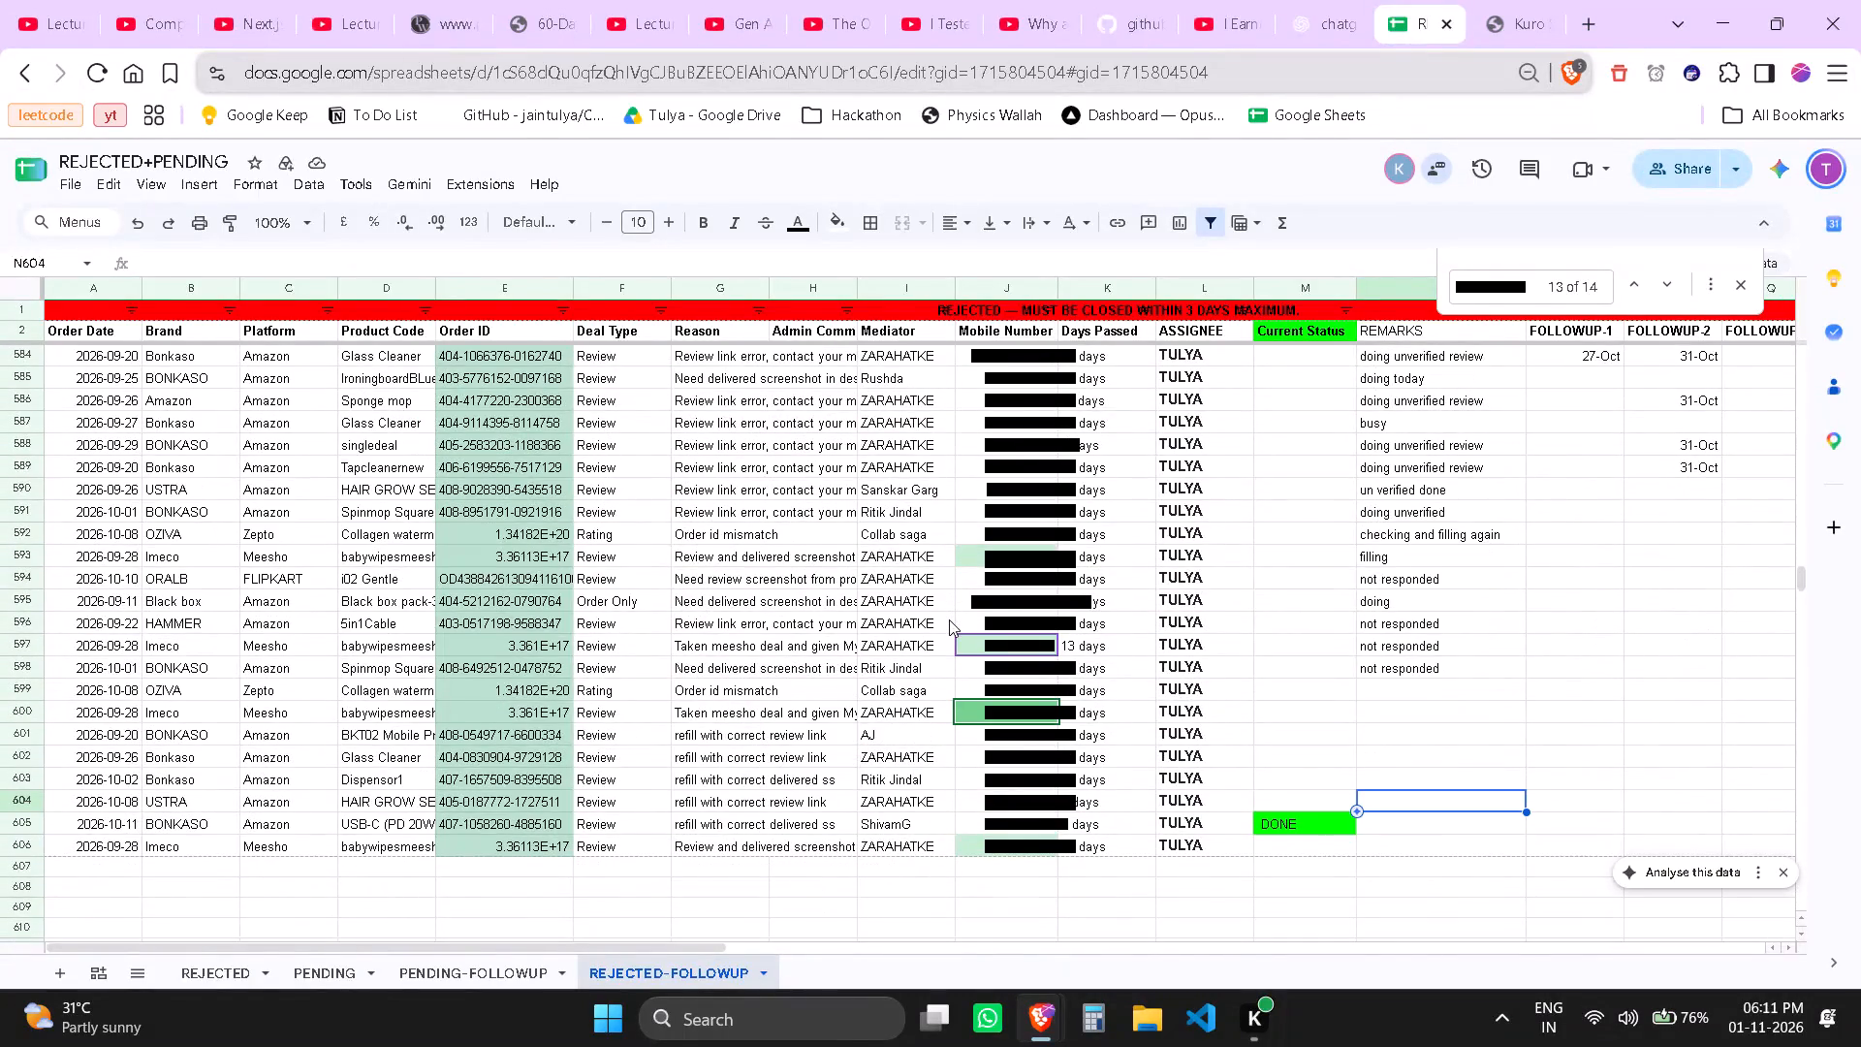
pyautogui.scroll(-2, 949, 619)
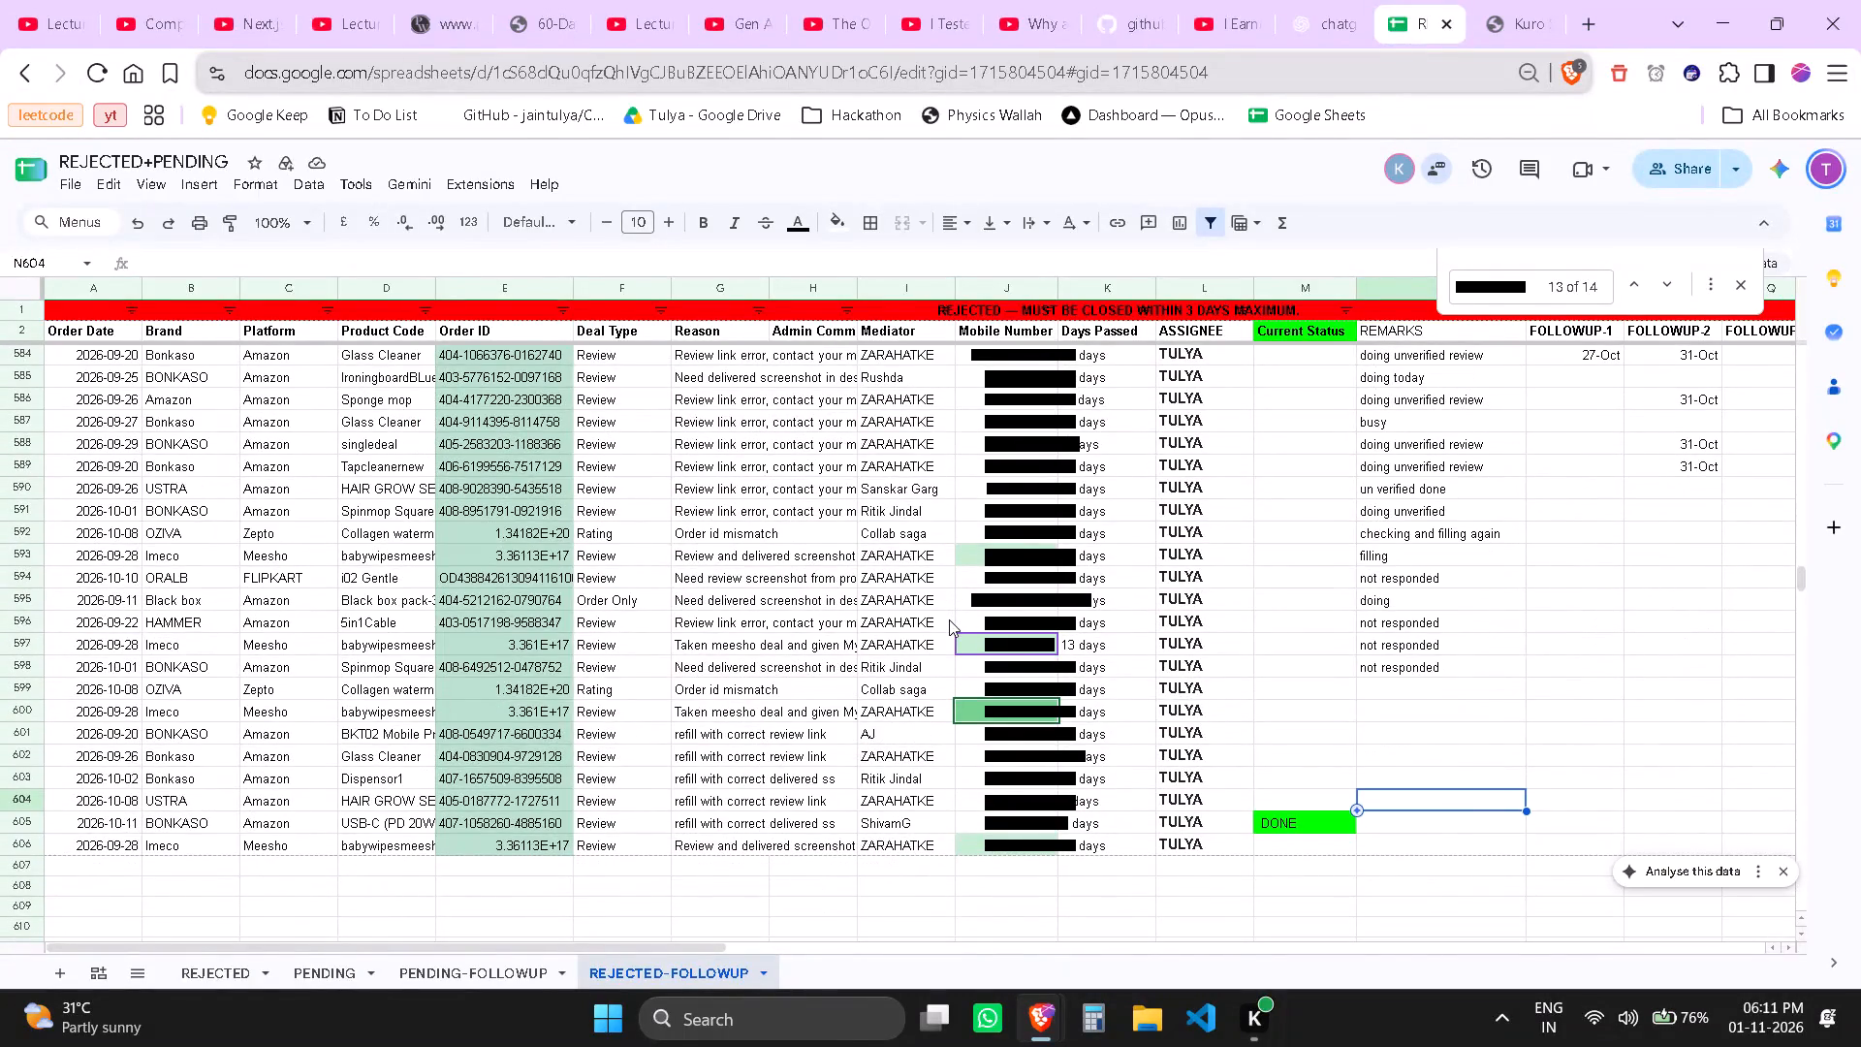
pyautogui.scroll(-2, 949, 619)
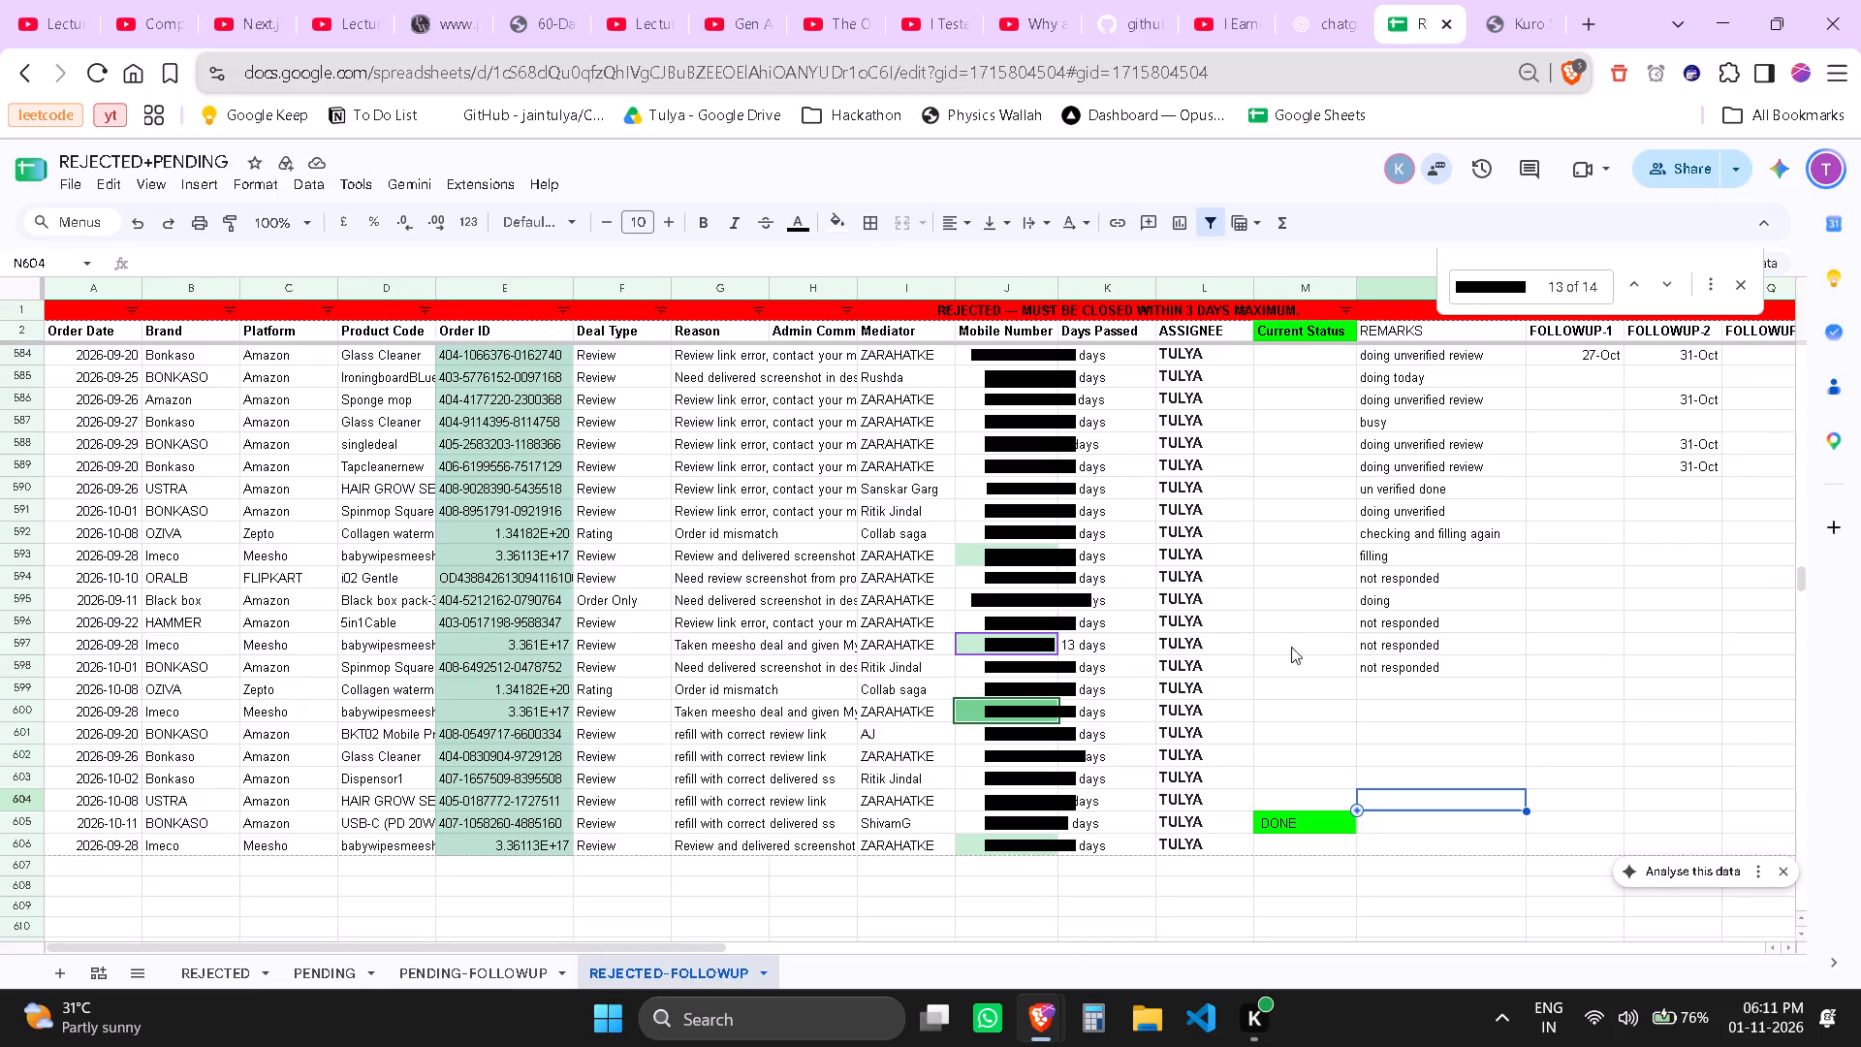
pyautogui.click(1397, 654)
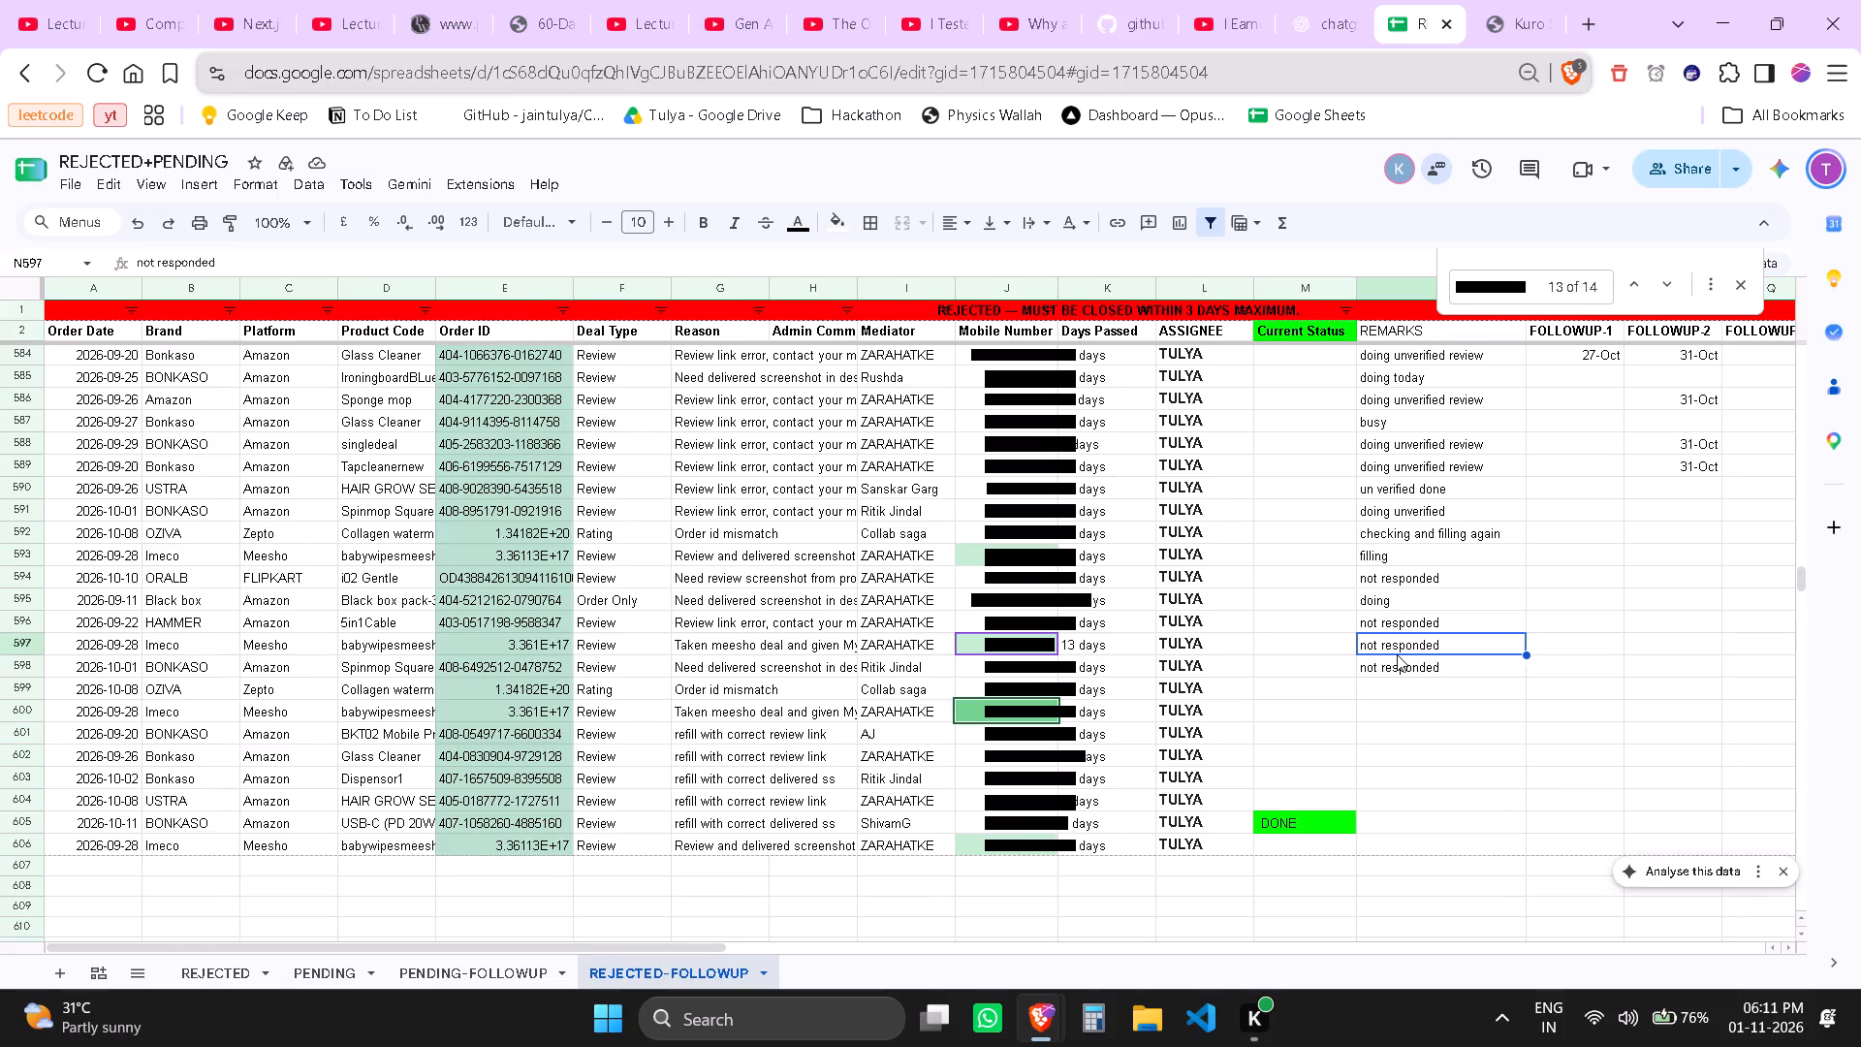
pyautogui.write('fillin')
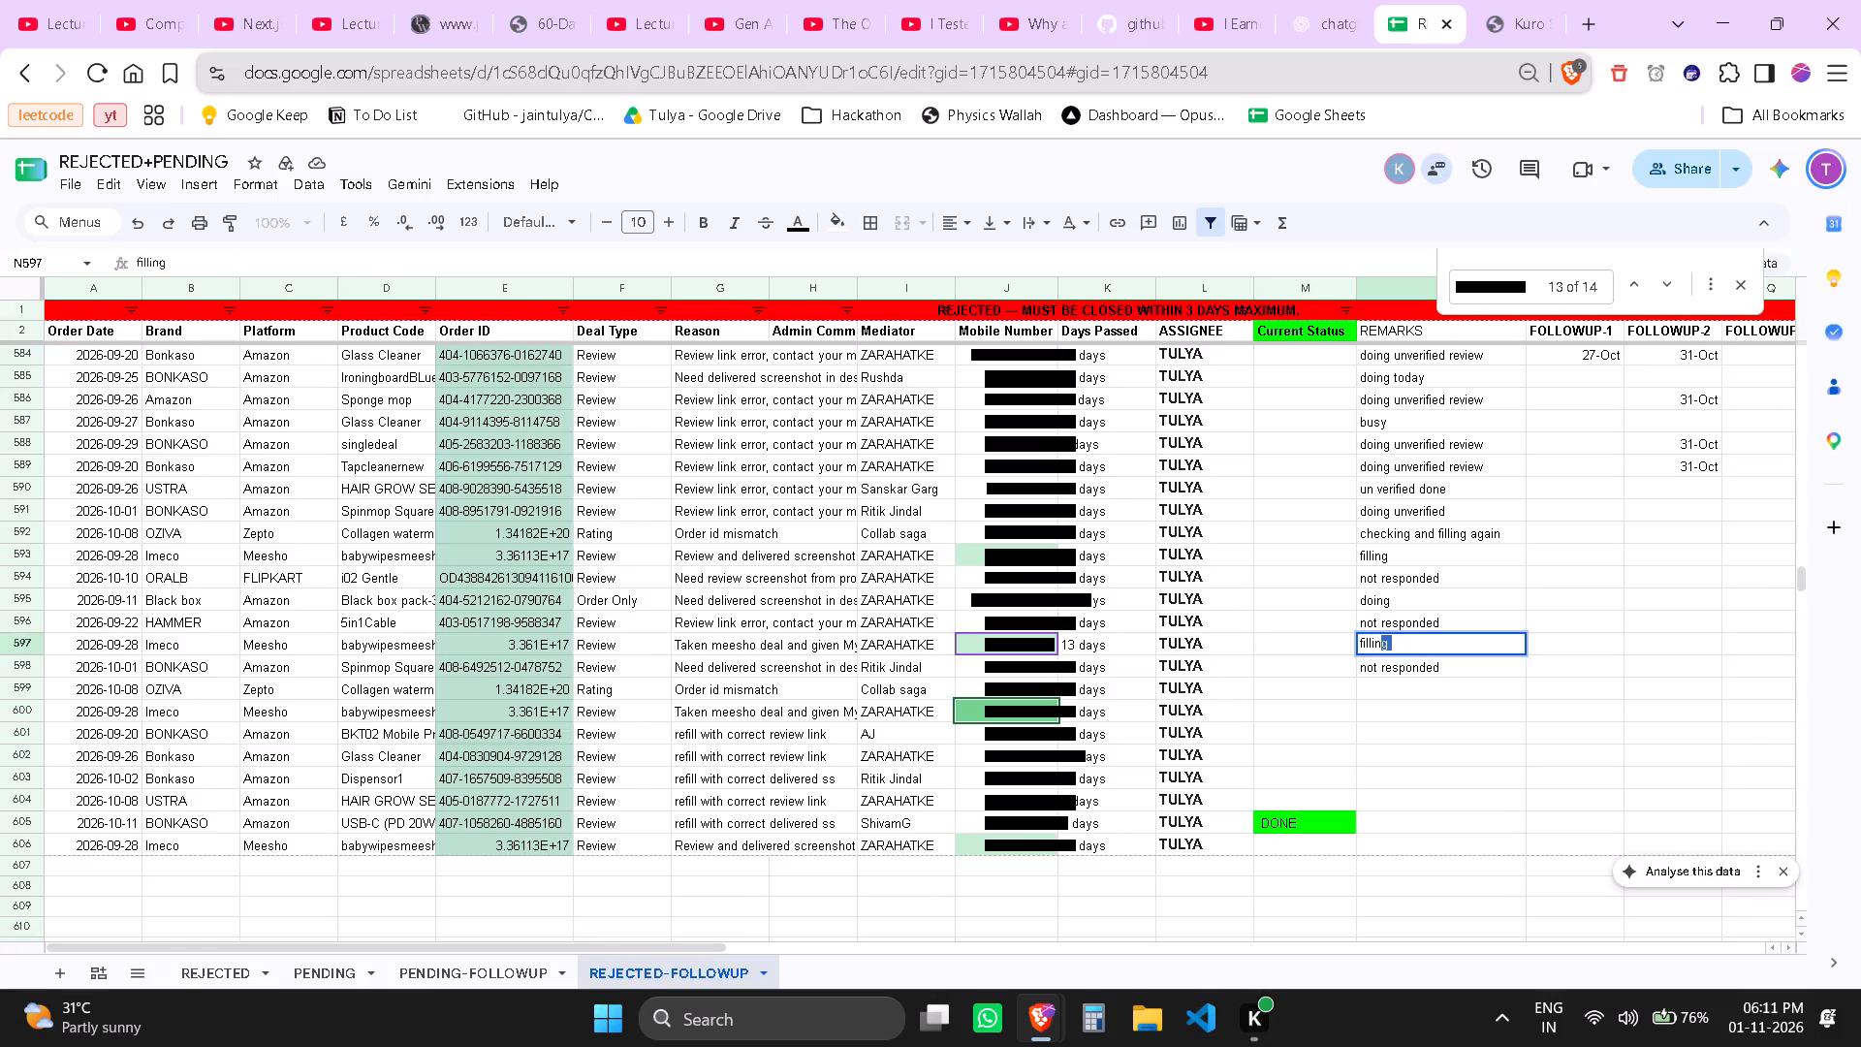
pyautogui.press('g')
pyautogui.click(1396, 726)
# Copy the "filling" remark from row 597 to the remarks of the Imeco orders in rows 600 and 606.
pyautogui.click(1389, 646)
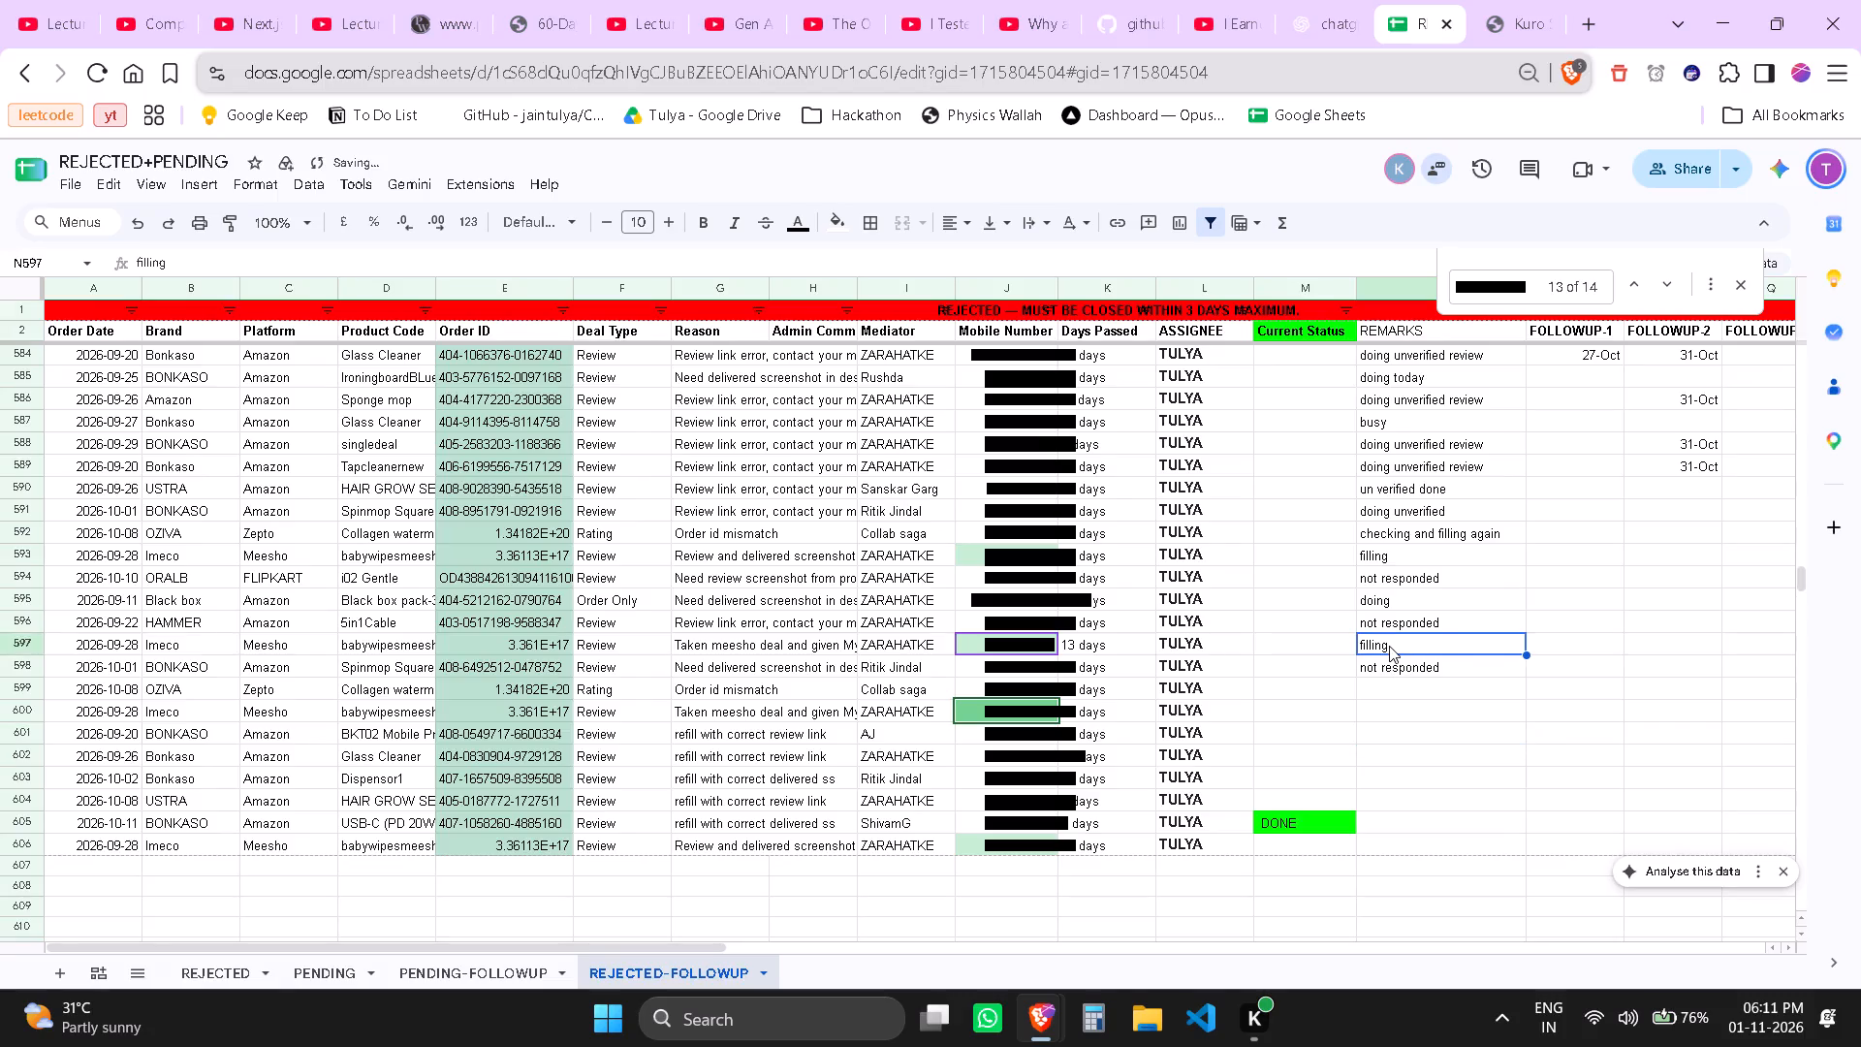
pyautogui.hotkey('ctrl', 'c')
pyautogui.click(1386, 699)
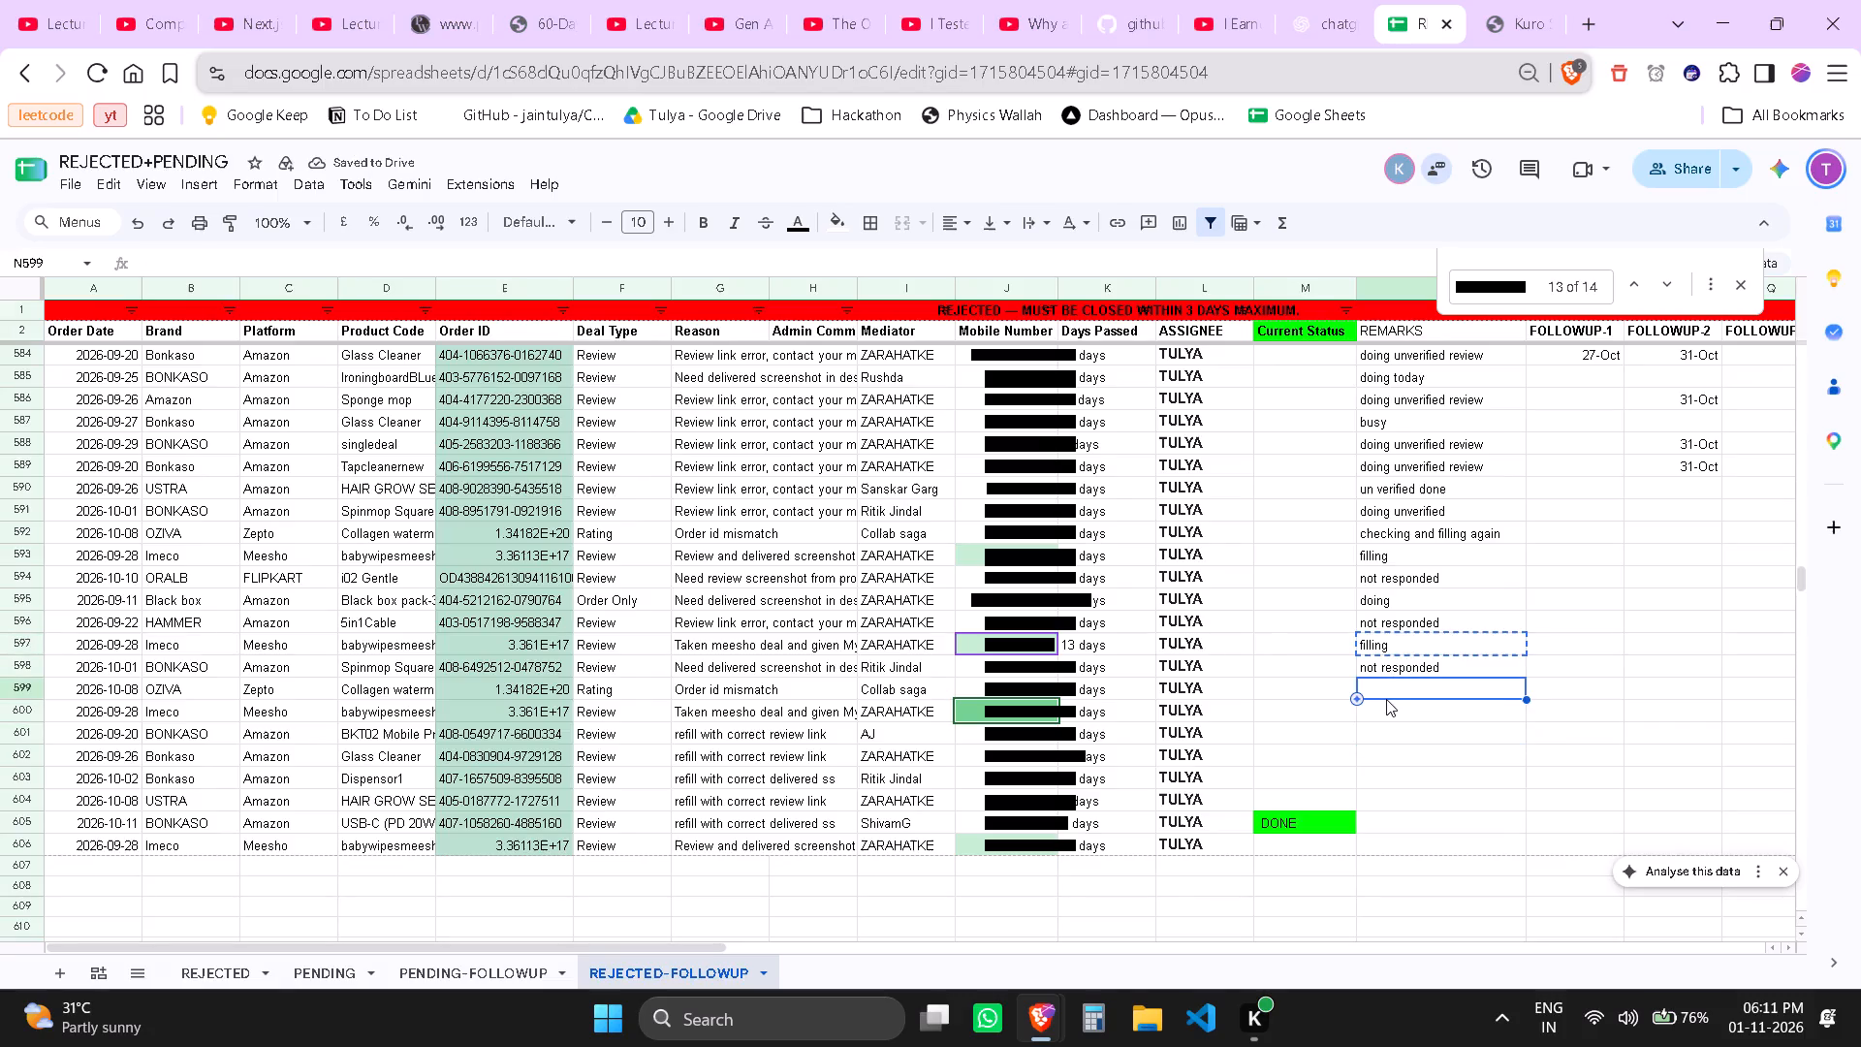
pyautogui.click(1382, 707)
pyautogui.hotkey('ctrl', 'v')
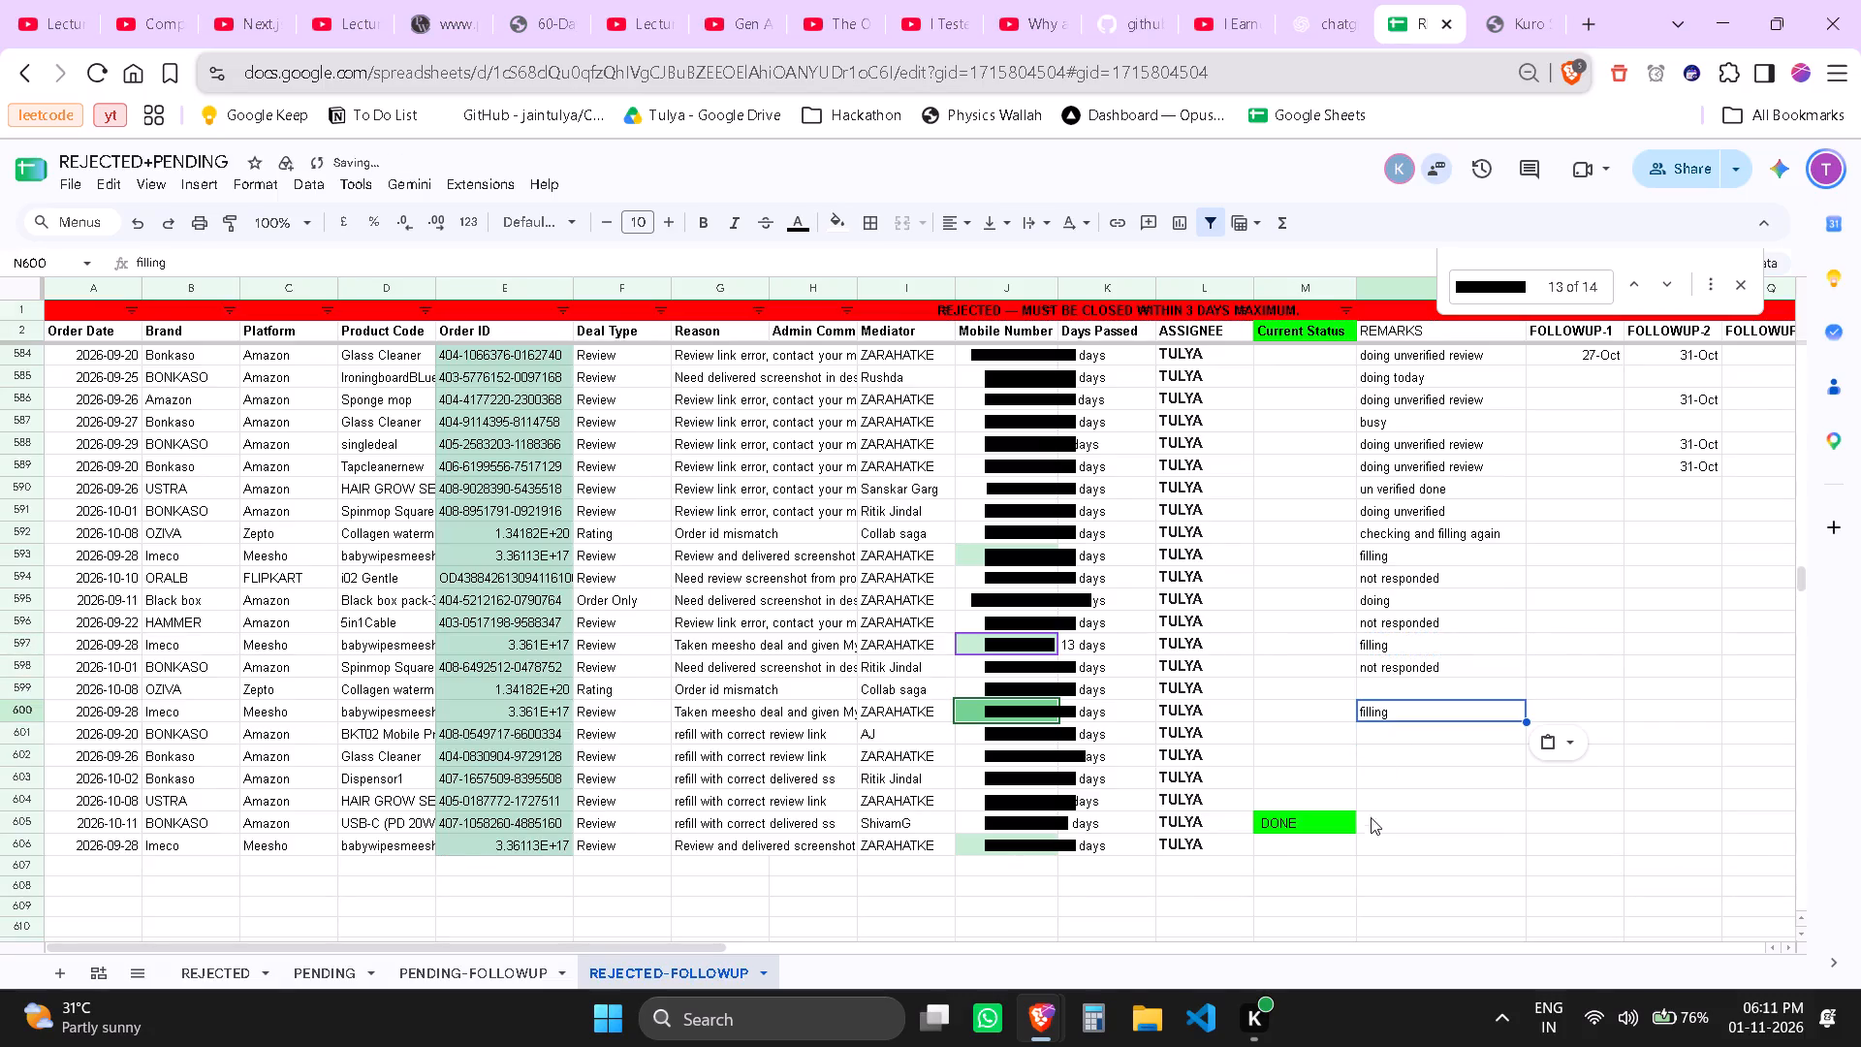
pyautogui.click(1374, 840)
pyautogui.hotkey('ctrl', 'v')
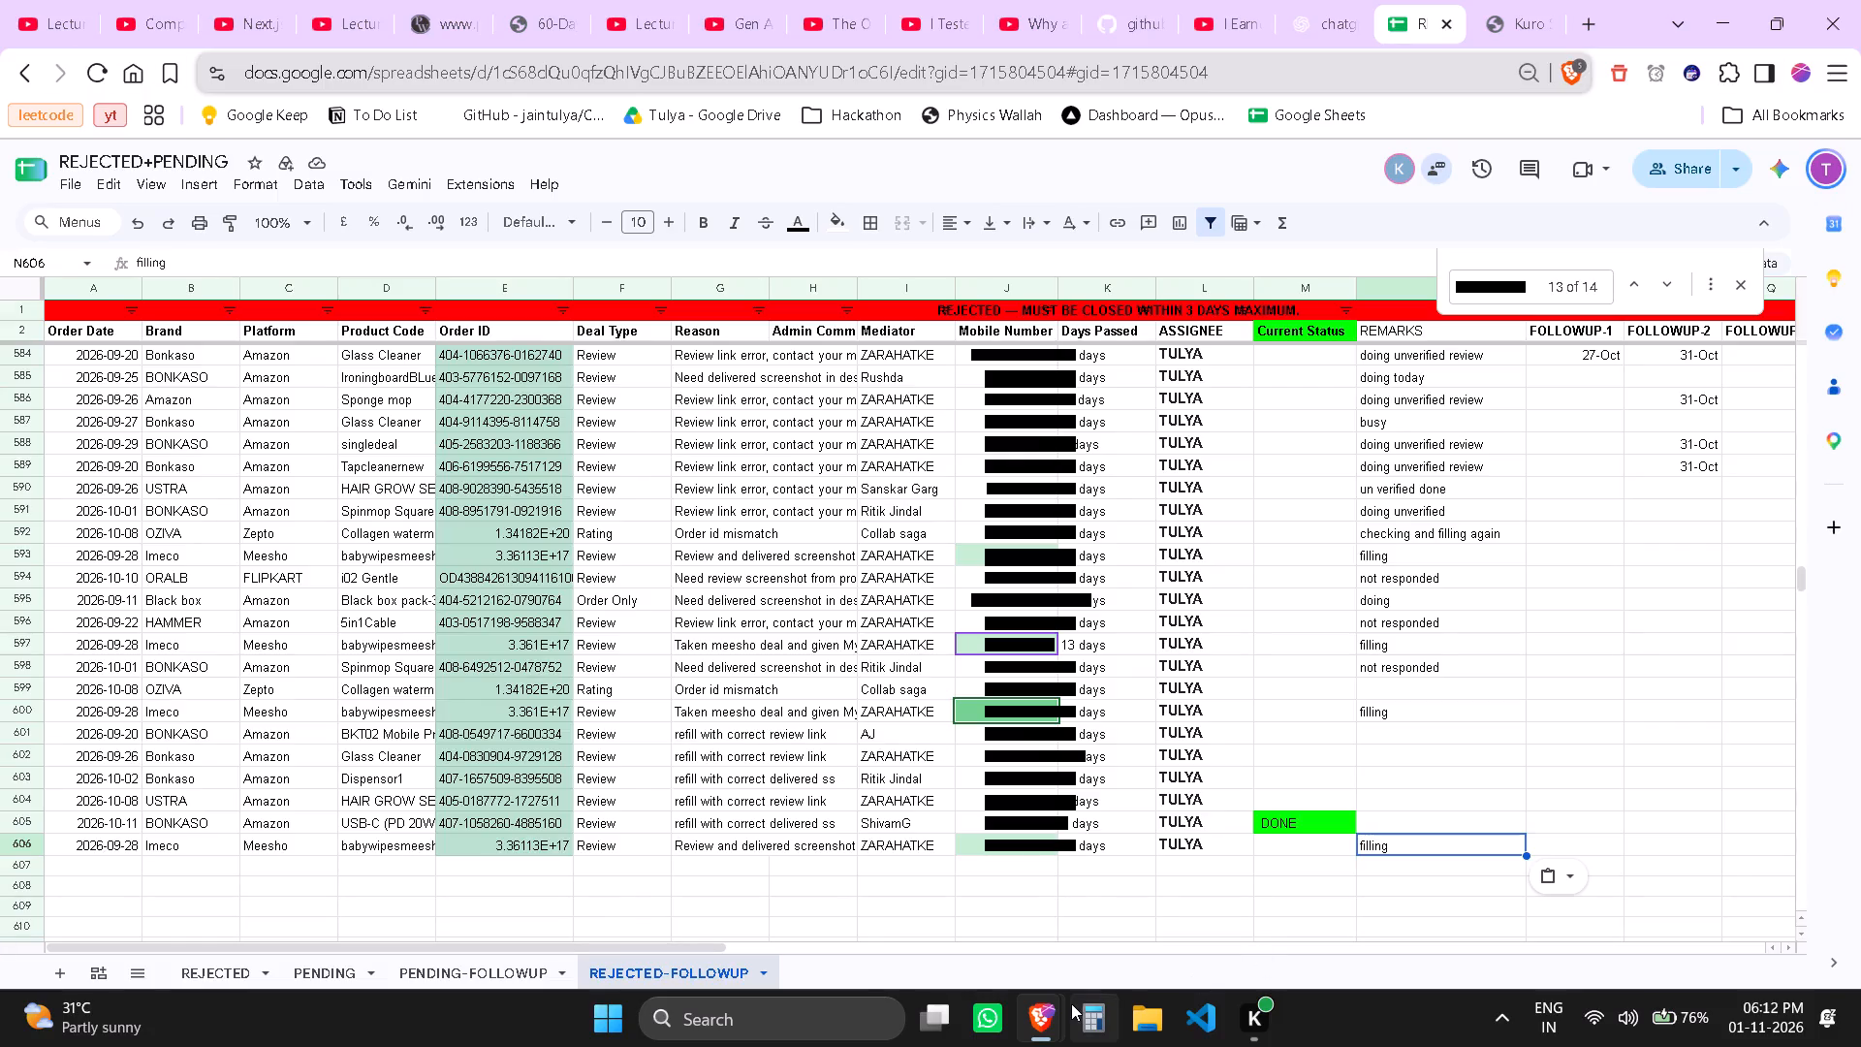
# Switch to WhatsApp.
pyautogui.click(978, 1003)
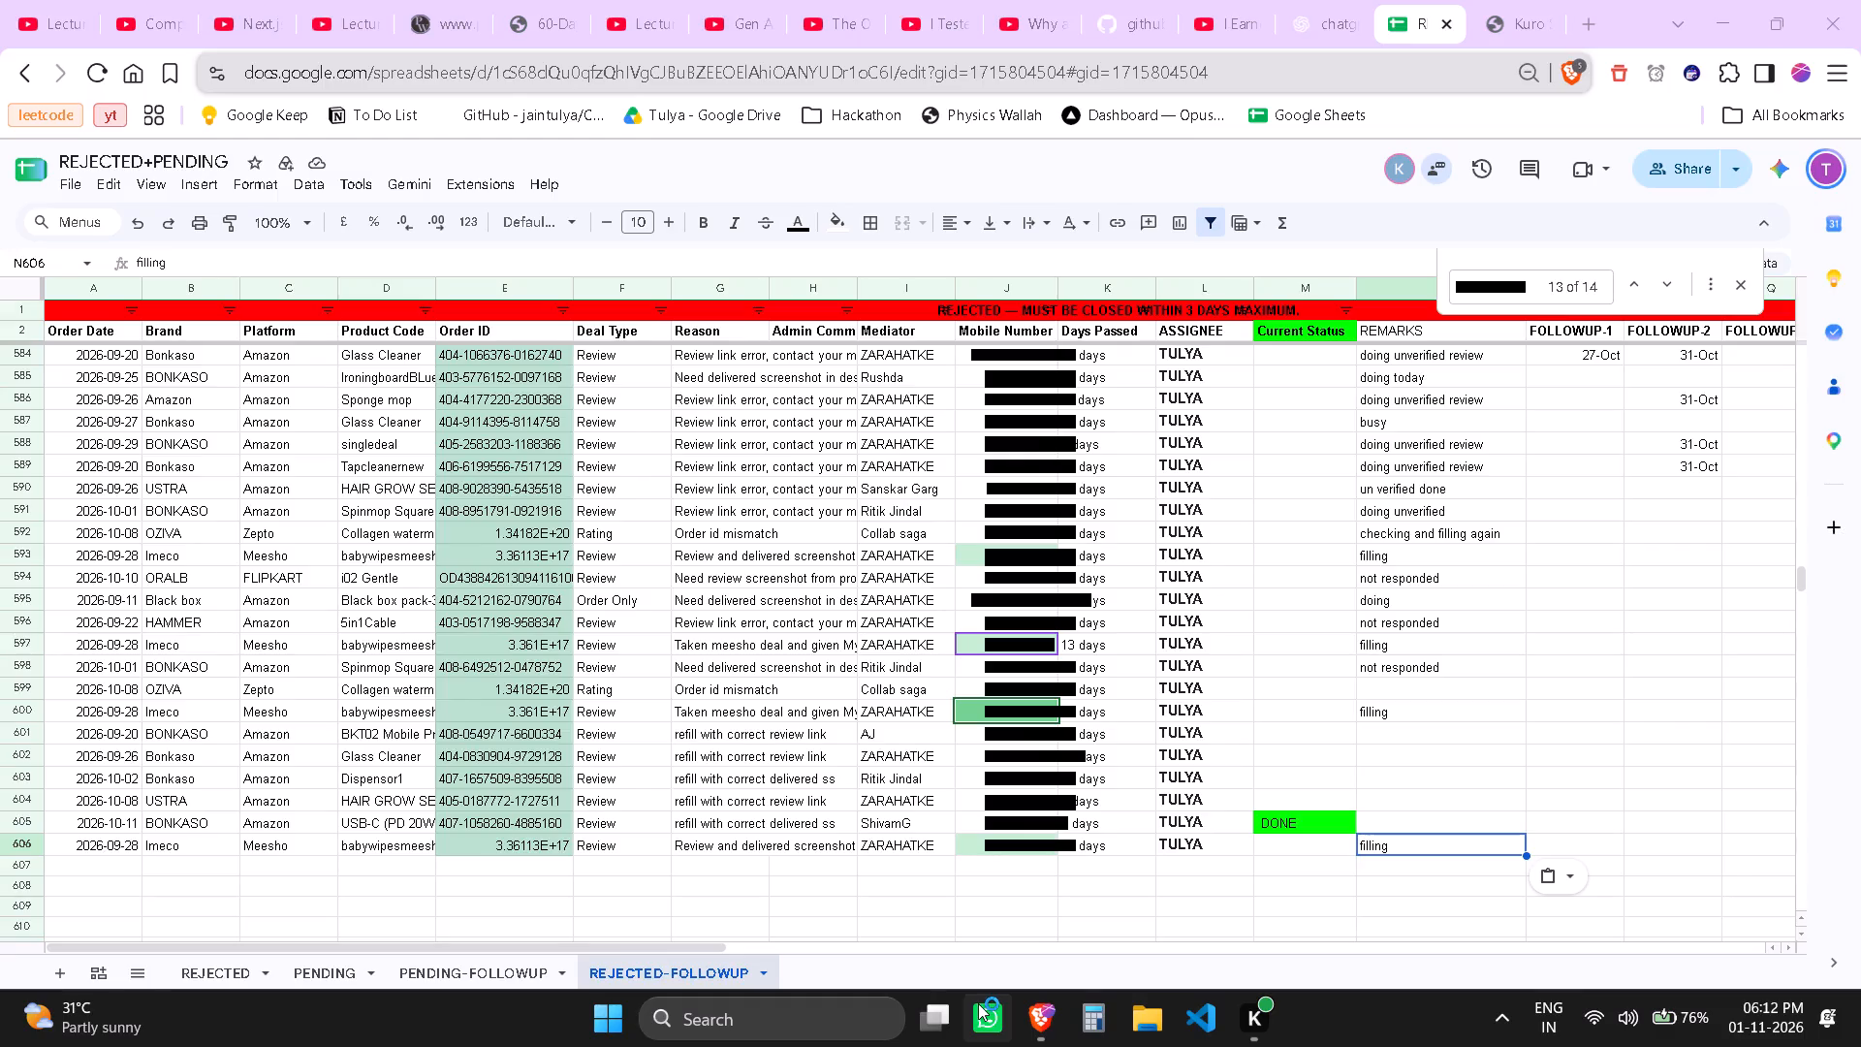
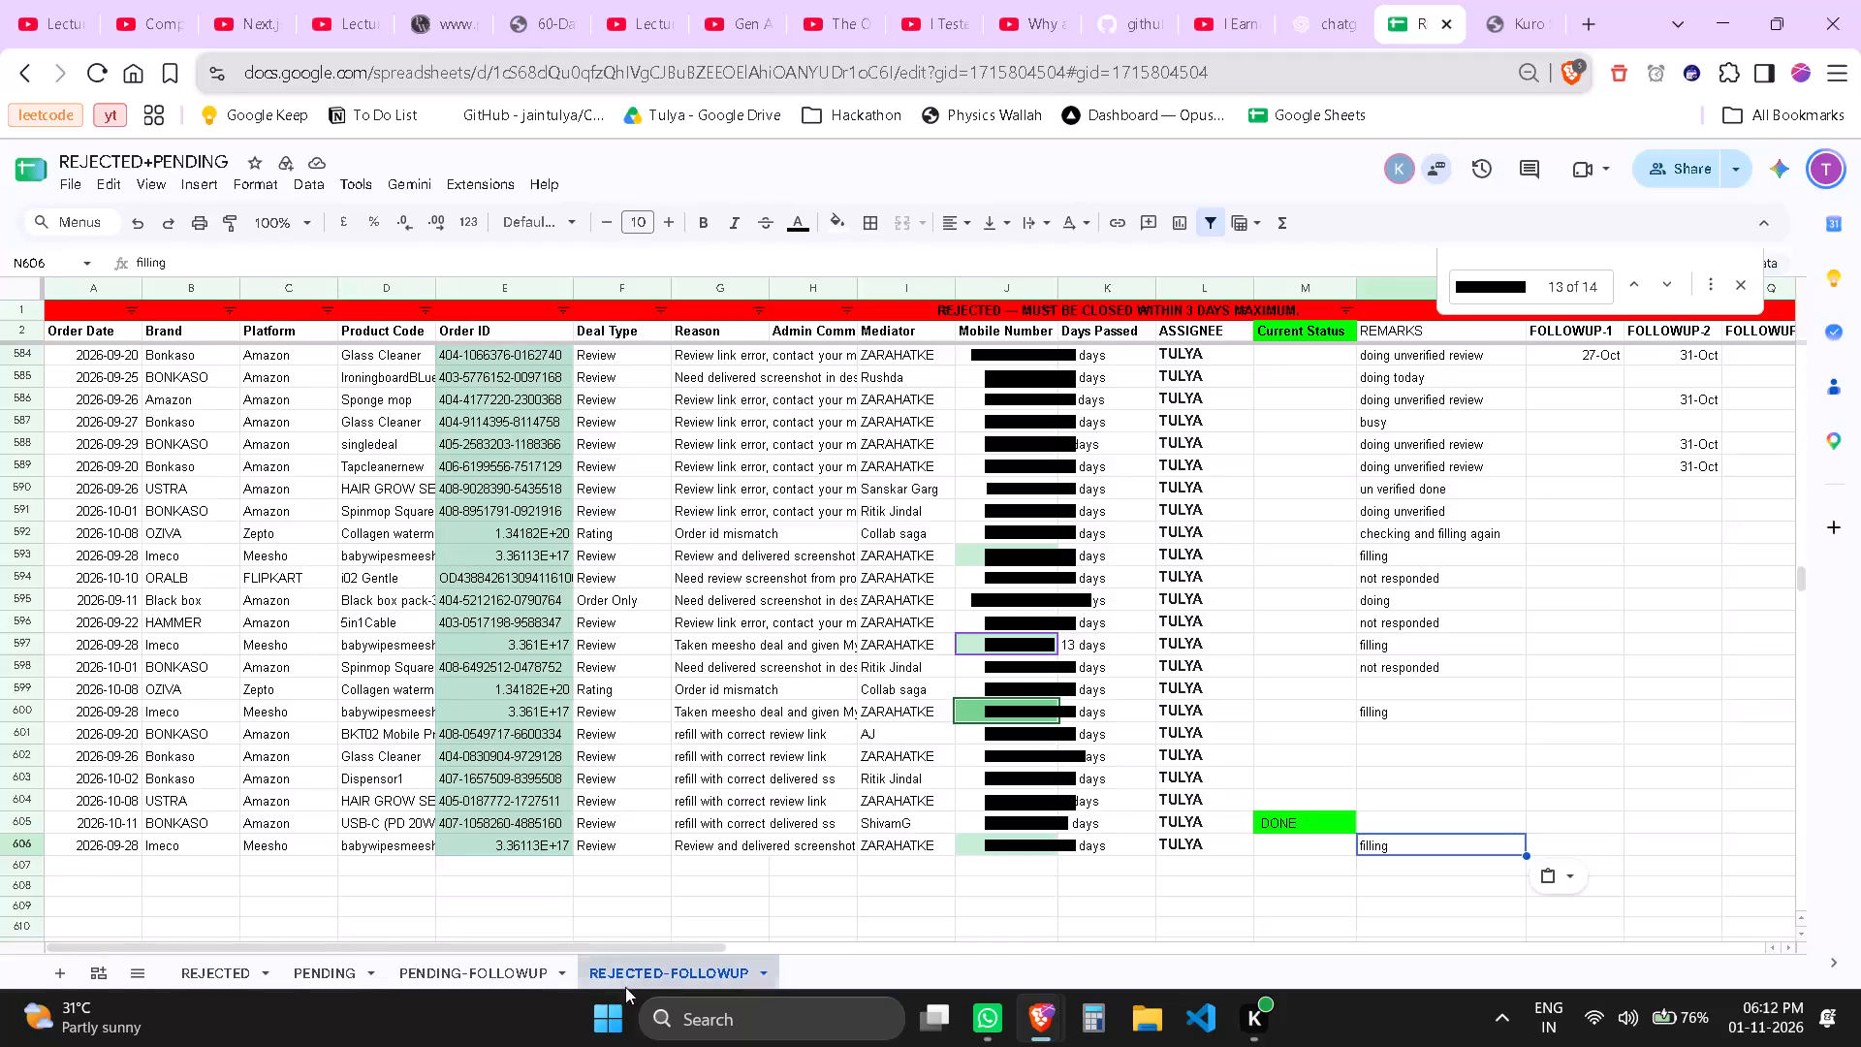
# Enter the remark "checking and filling again" for the OZIVA collagen order in row 599.
pyautogui.click(576, 916)
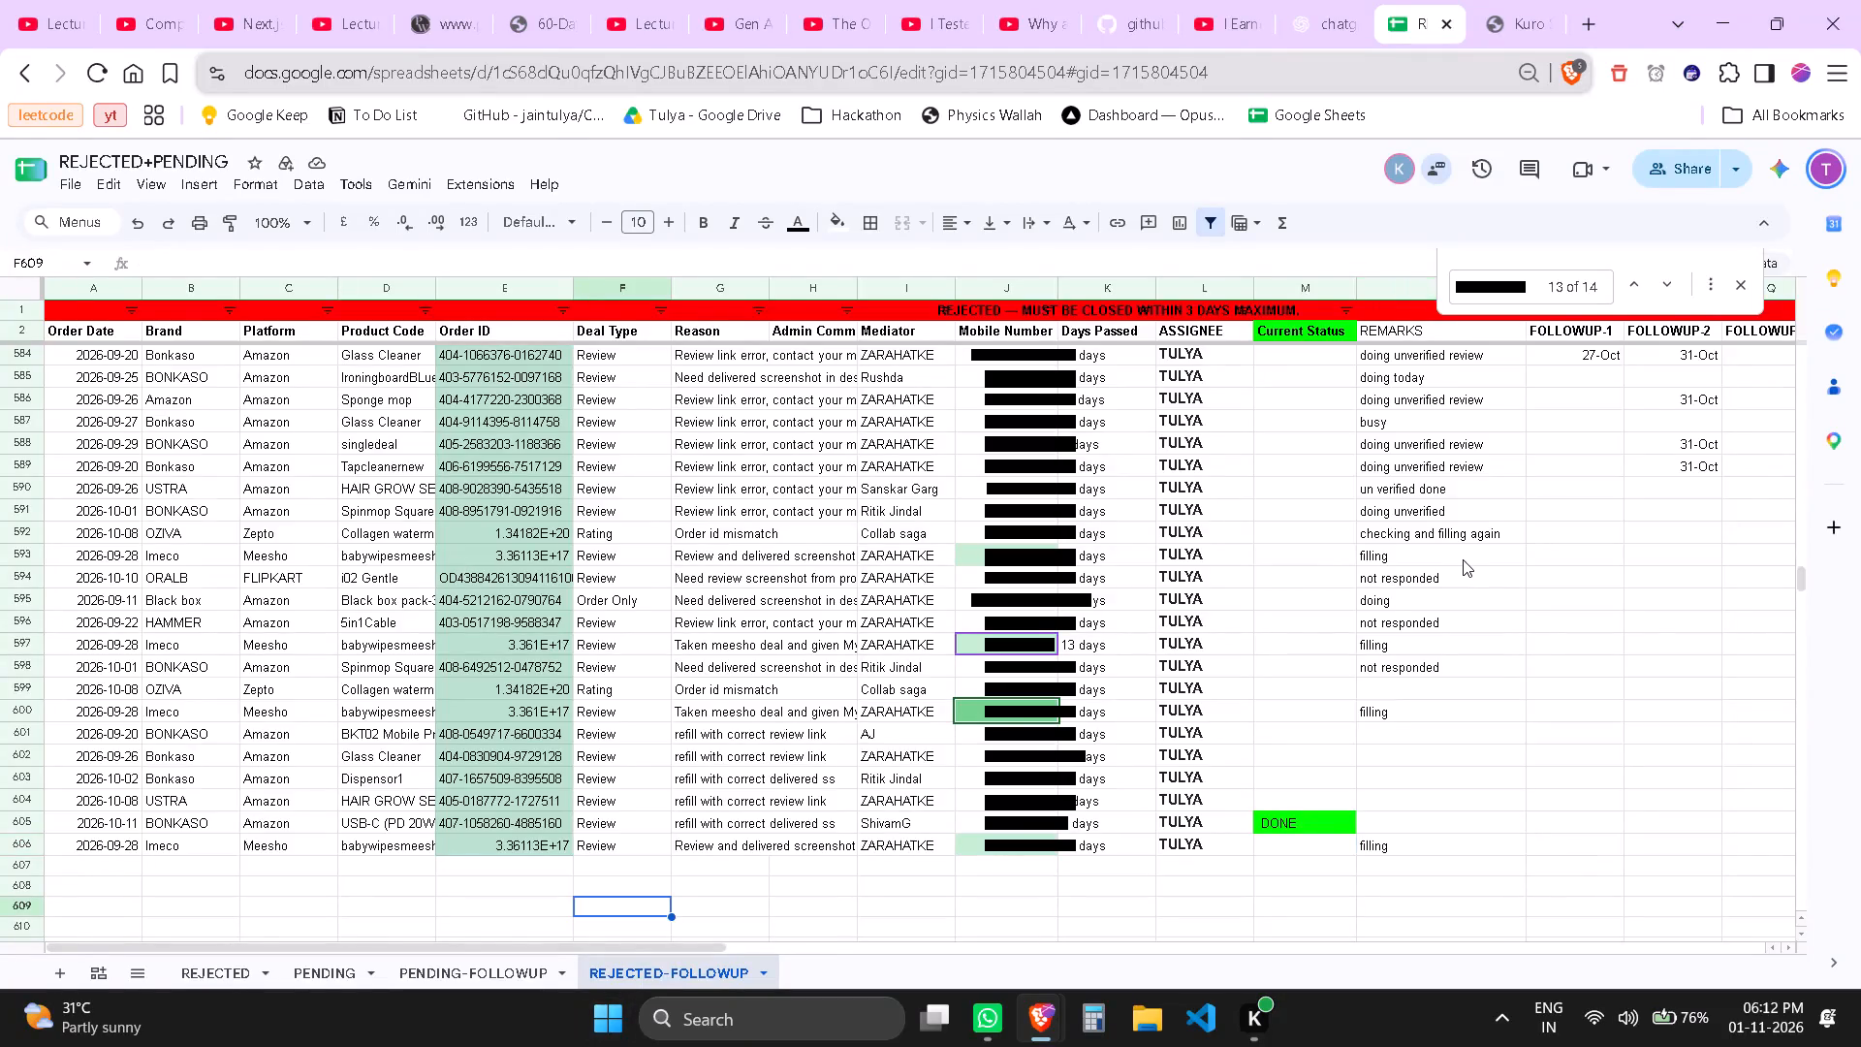
pyautogui.scroll(5, 728, 618)
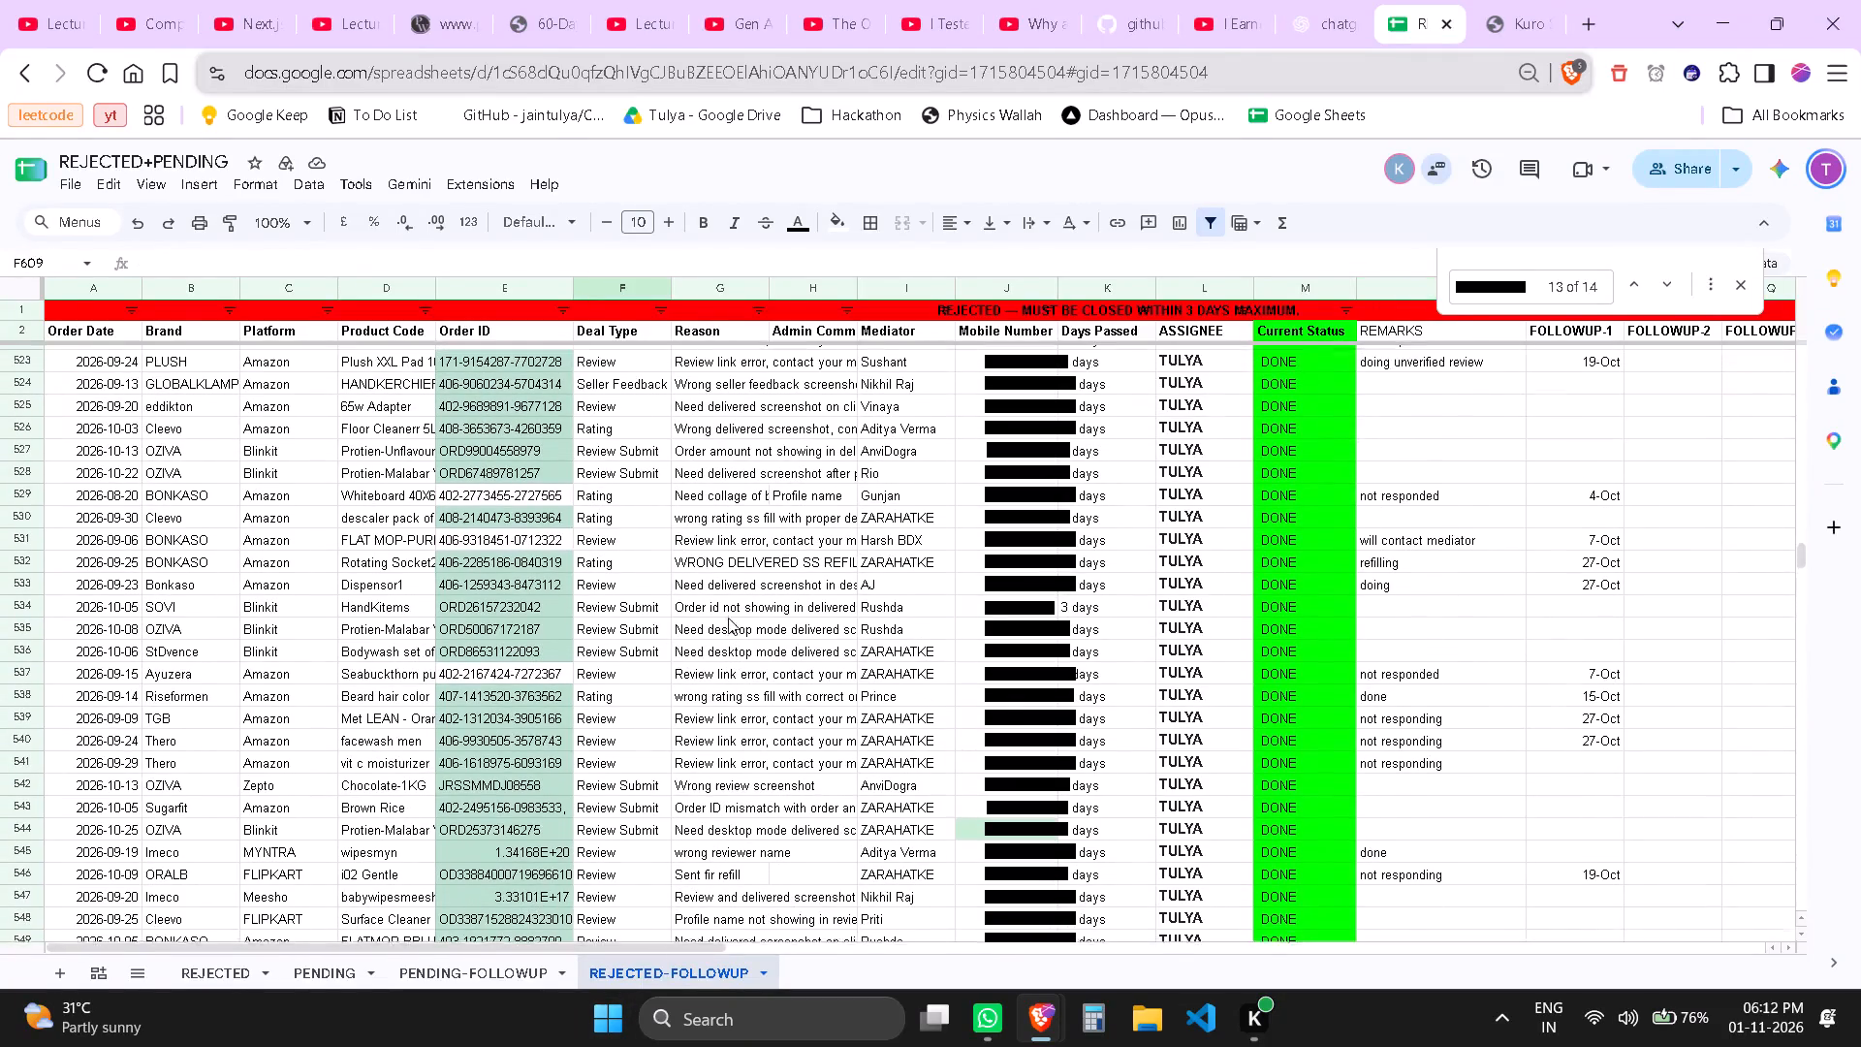
pyautogui.scroll(-1, 728, 618)
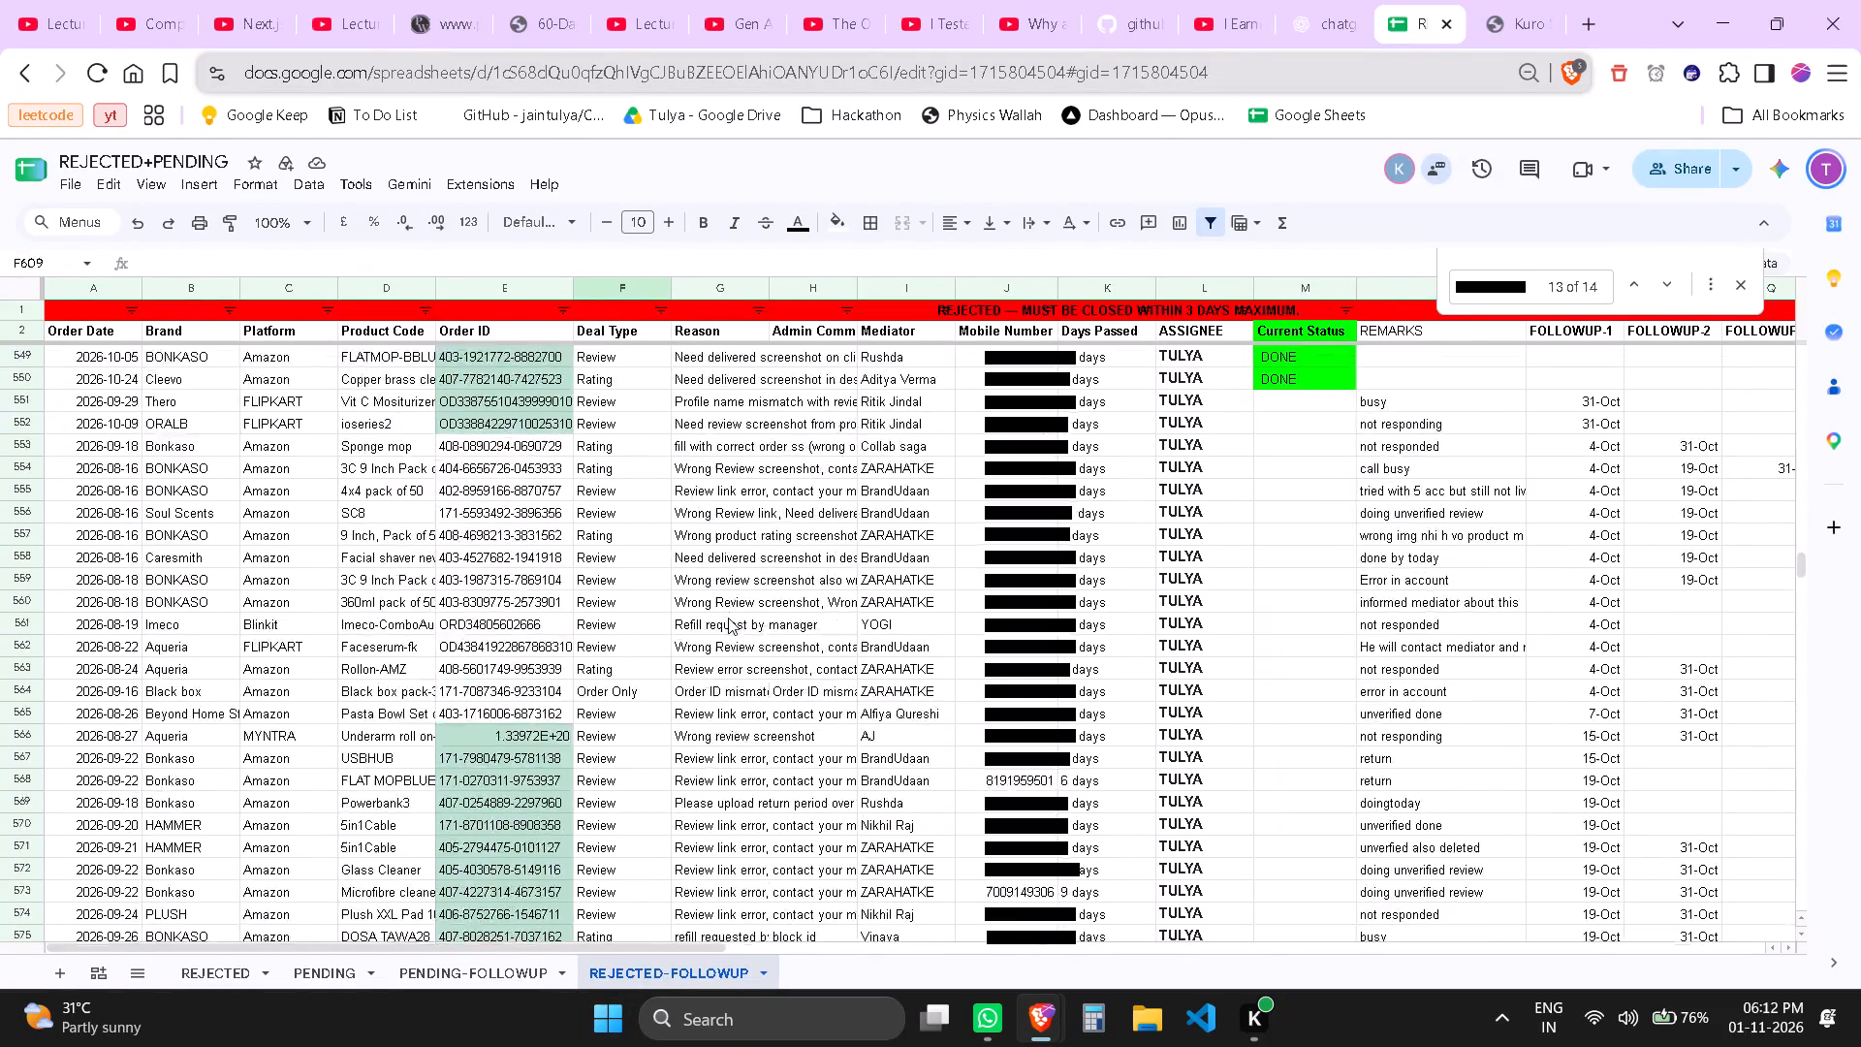
pyautogui.scroll(-4, 728, 618)
pyautogui.scroll(2, 728, 618)
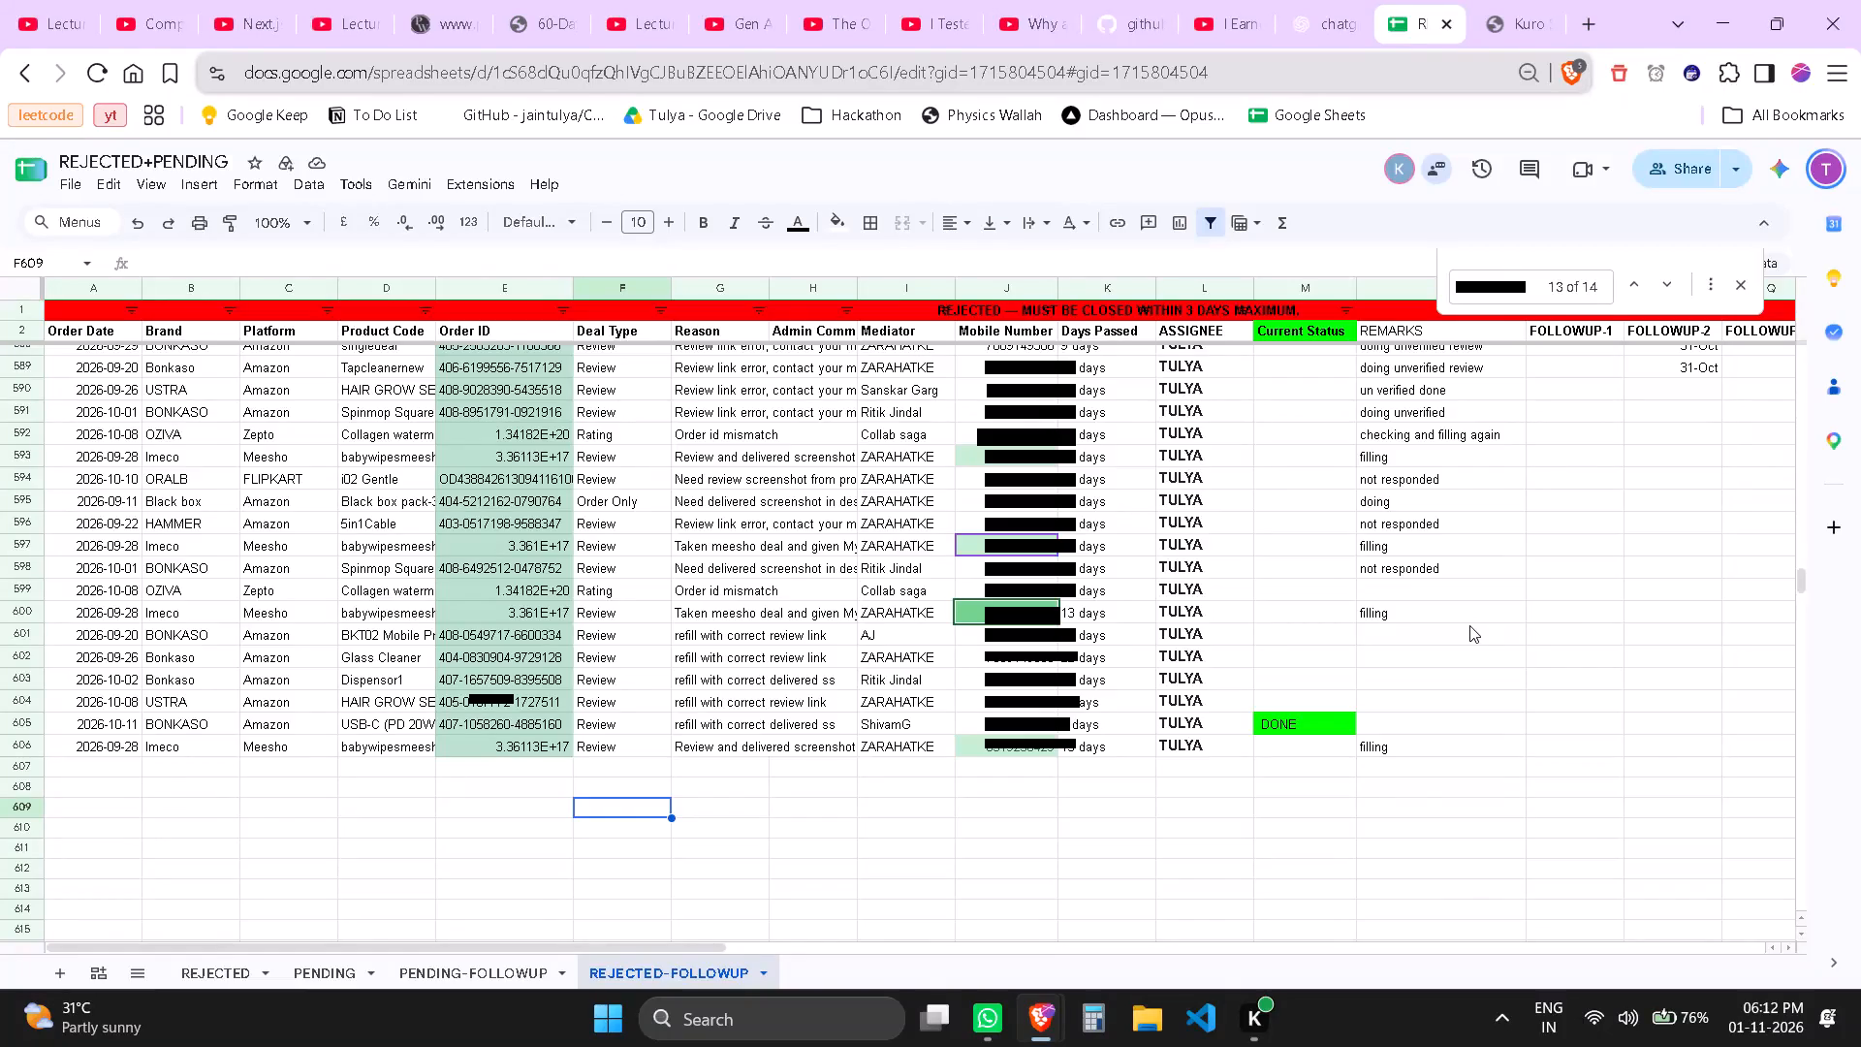
pyautogui.click(1420, 588)
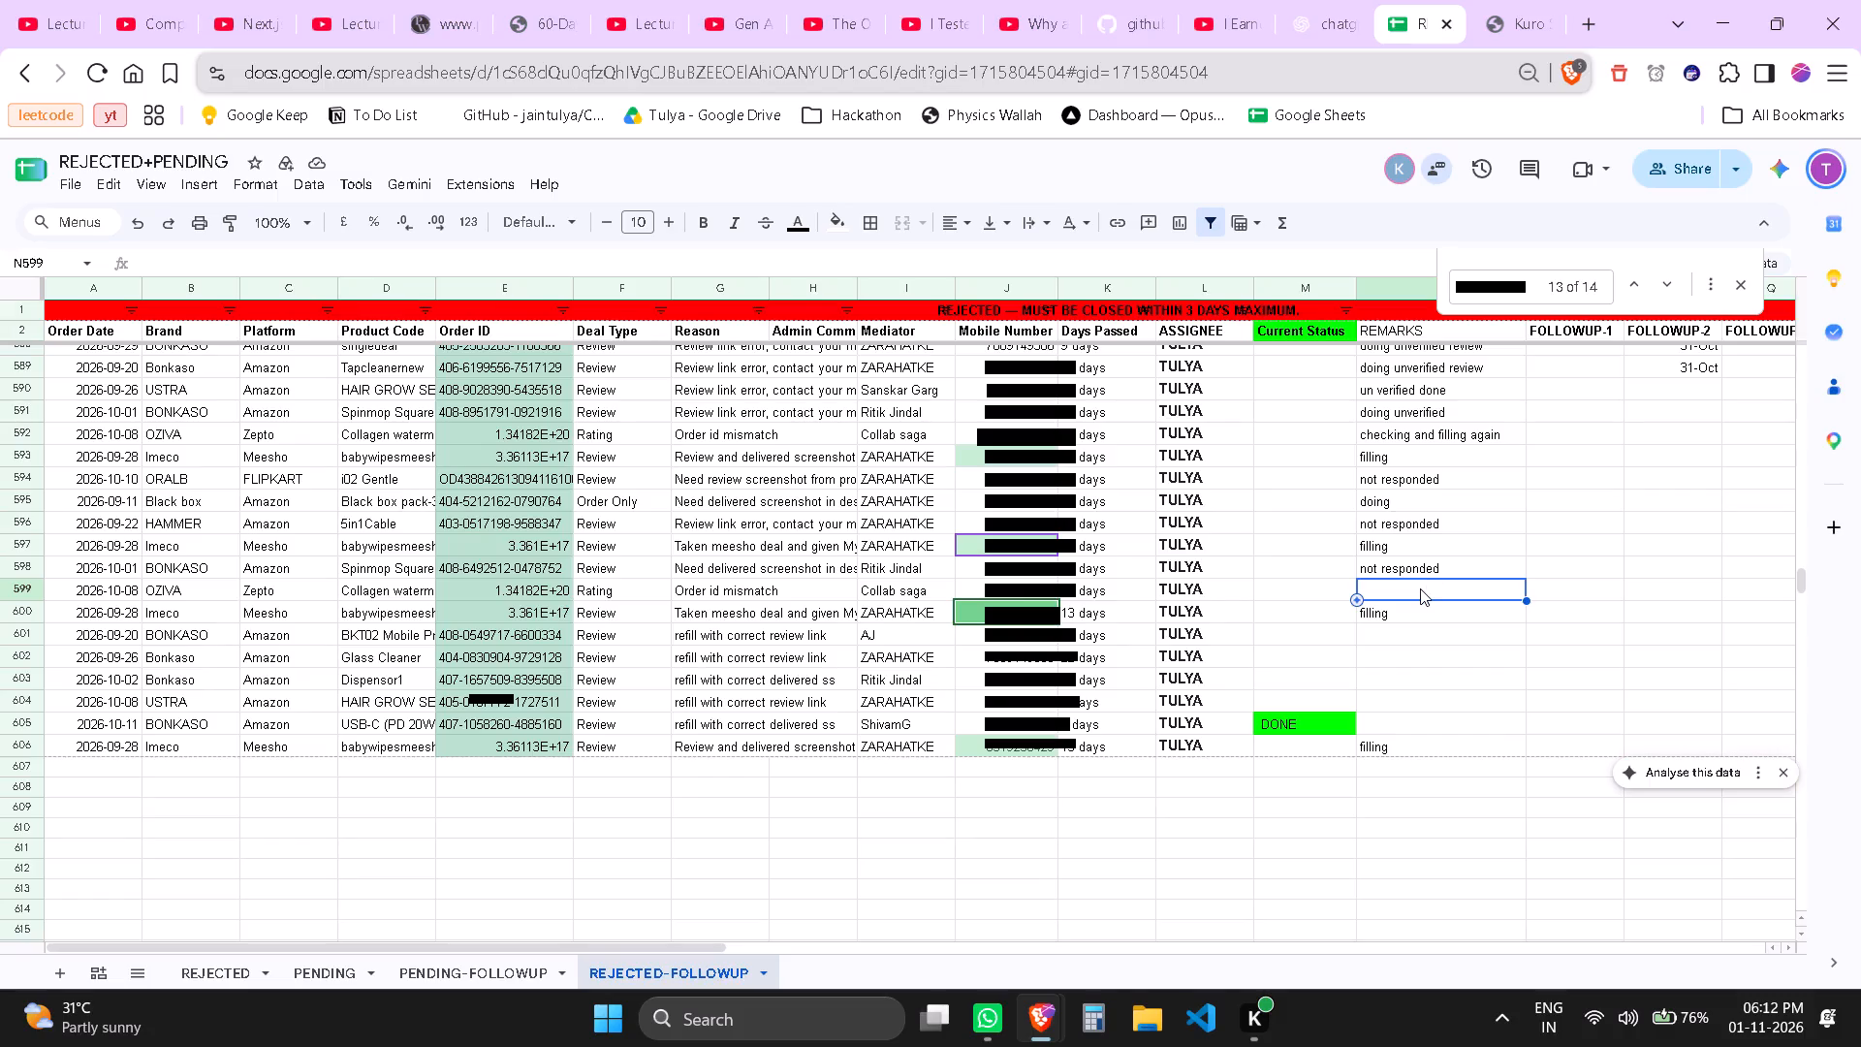
pyautogui.write('checking anfdf fi')
pyautogui.press('BackSpace')
pyautogui.press('BackSpace')
pyautogui.press('BackSpace')
pyautogui.press('BackSpace')
pyautogui.press('BackSpace')
pyautogui.press('BackSpace')
pyautogui.write('d filling again')
pyautogui.press('space')
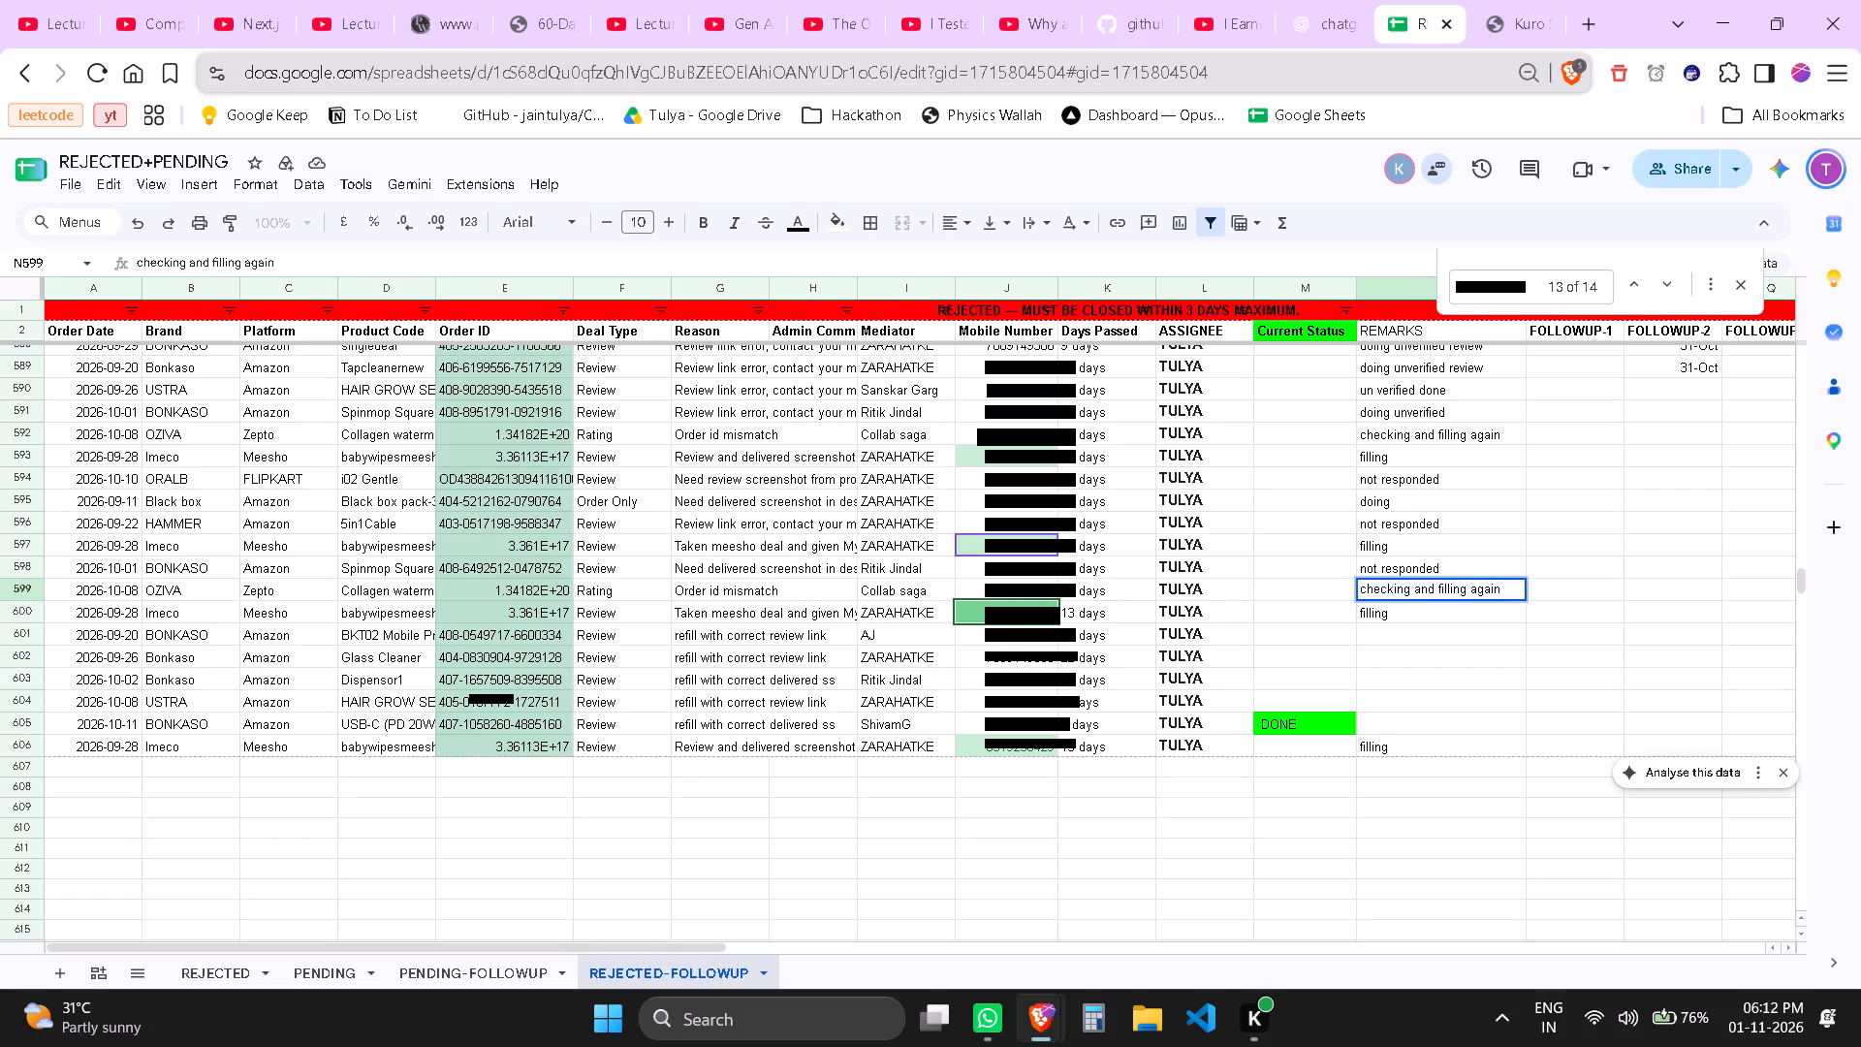
pyautogui.click(1391, 630)
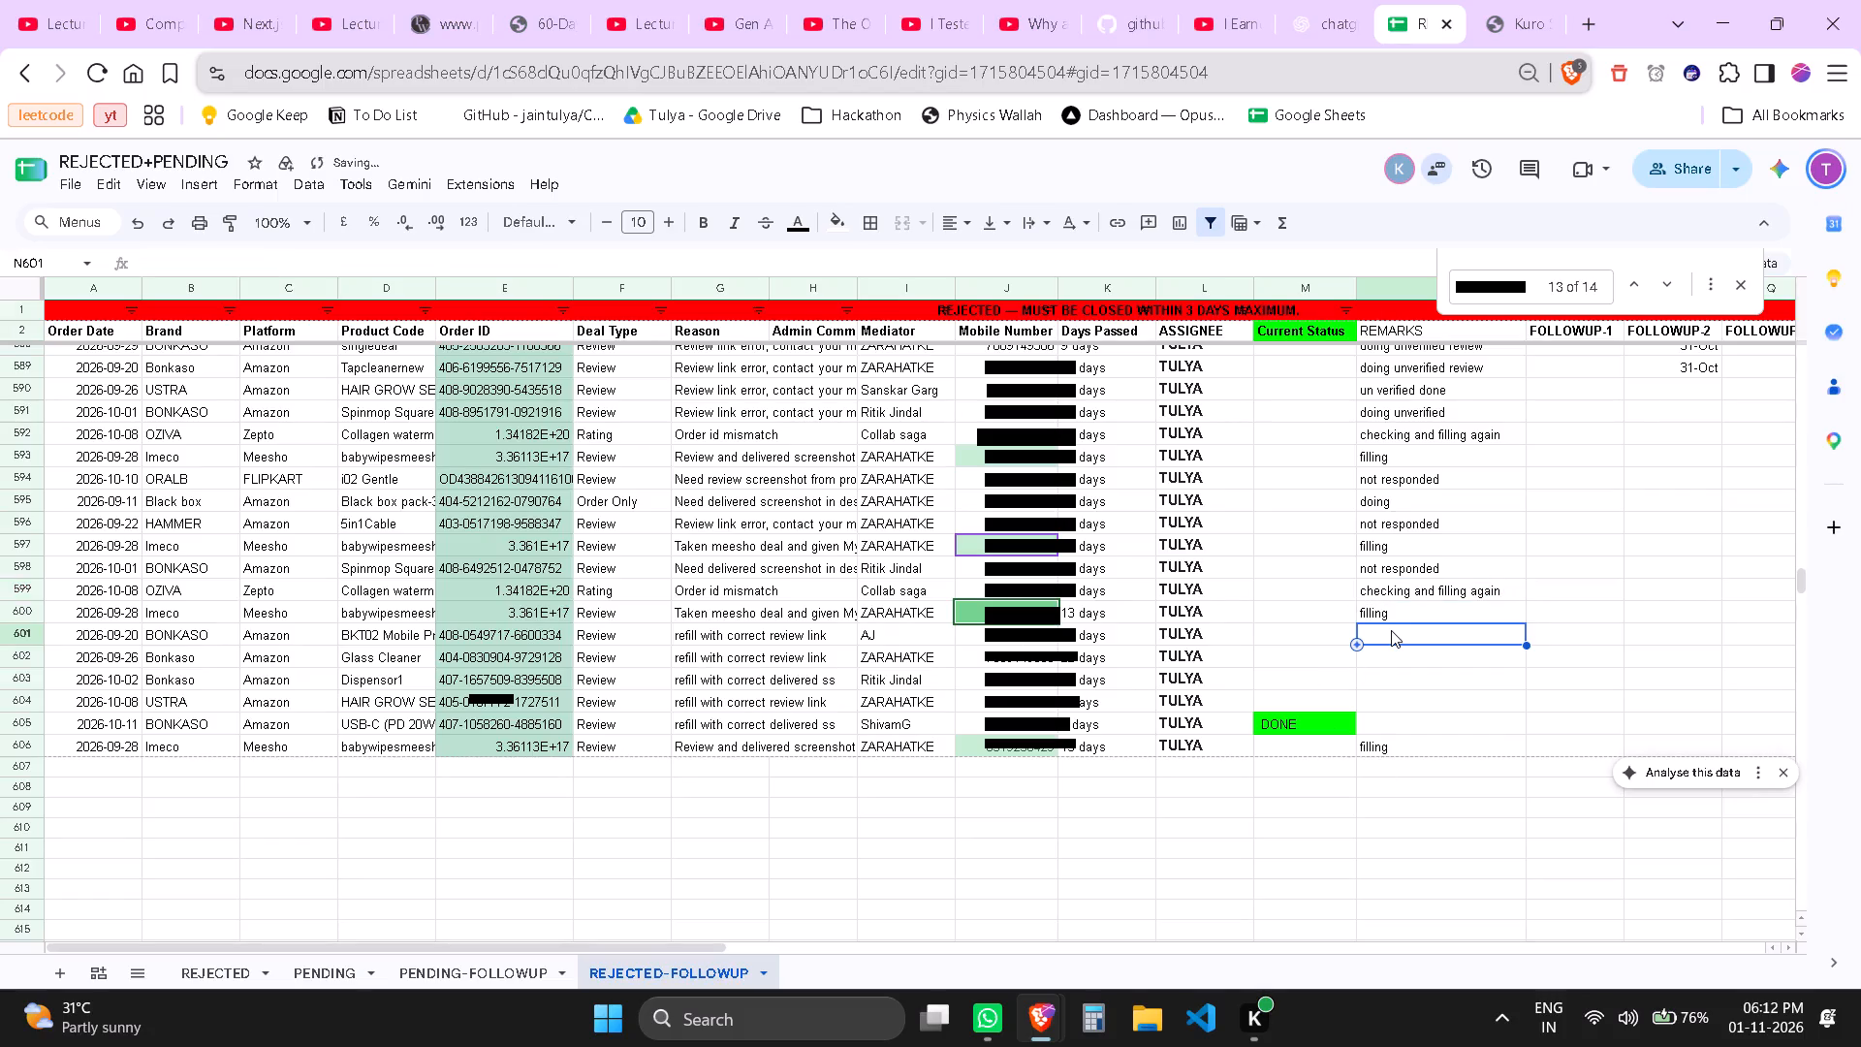
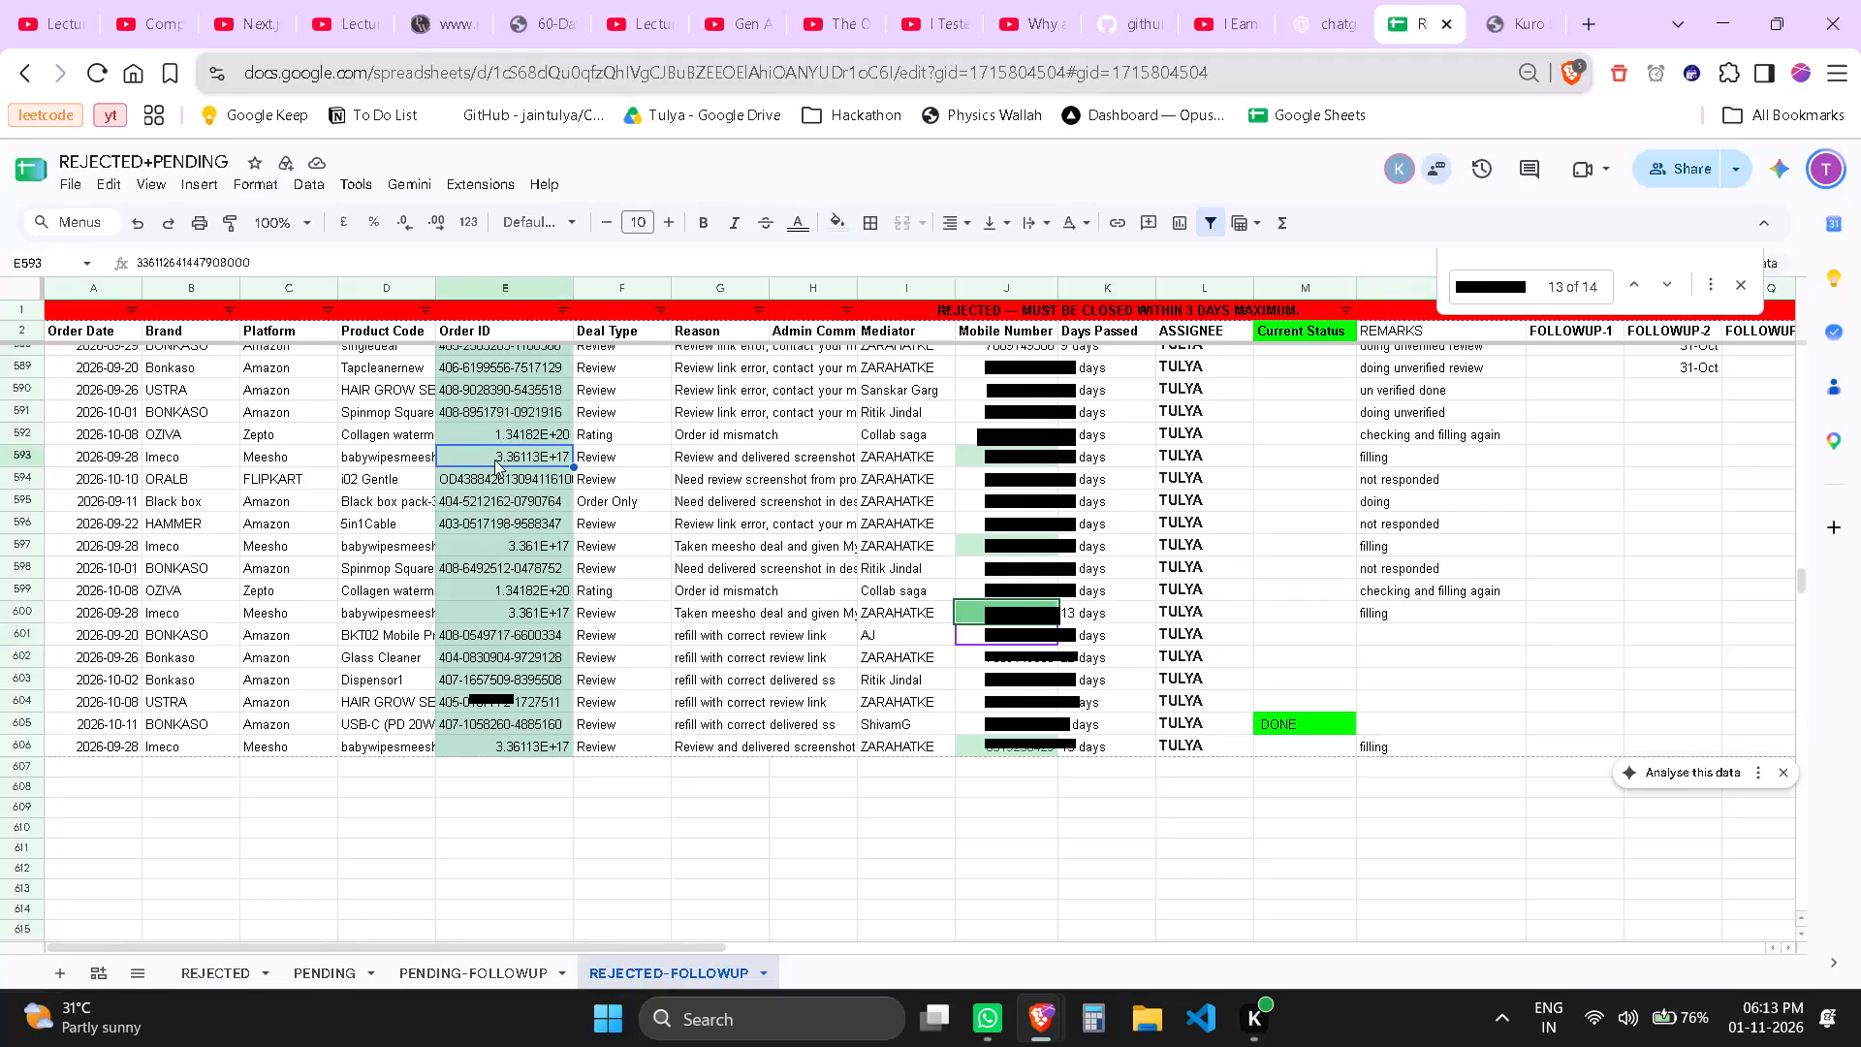
# Copy the order ID and the rejection reason of the Meesho baby wipes order in row 593.
pyautogui.hotkey('ctrl', 'c')
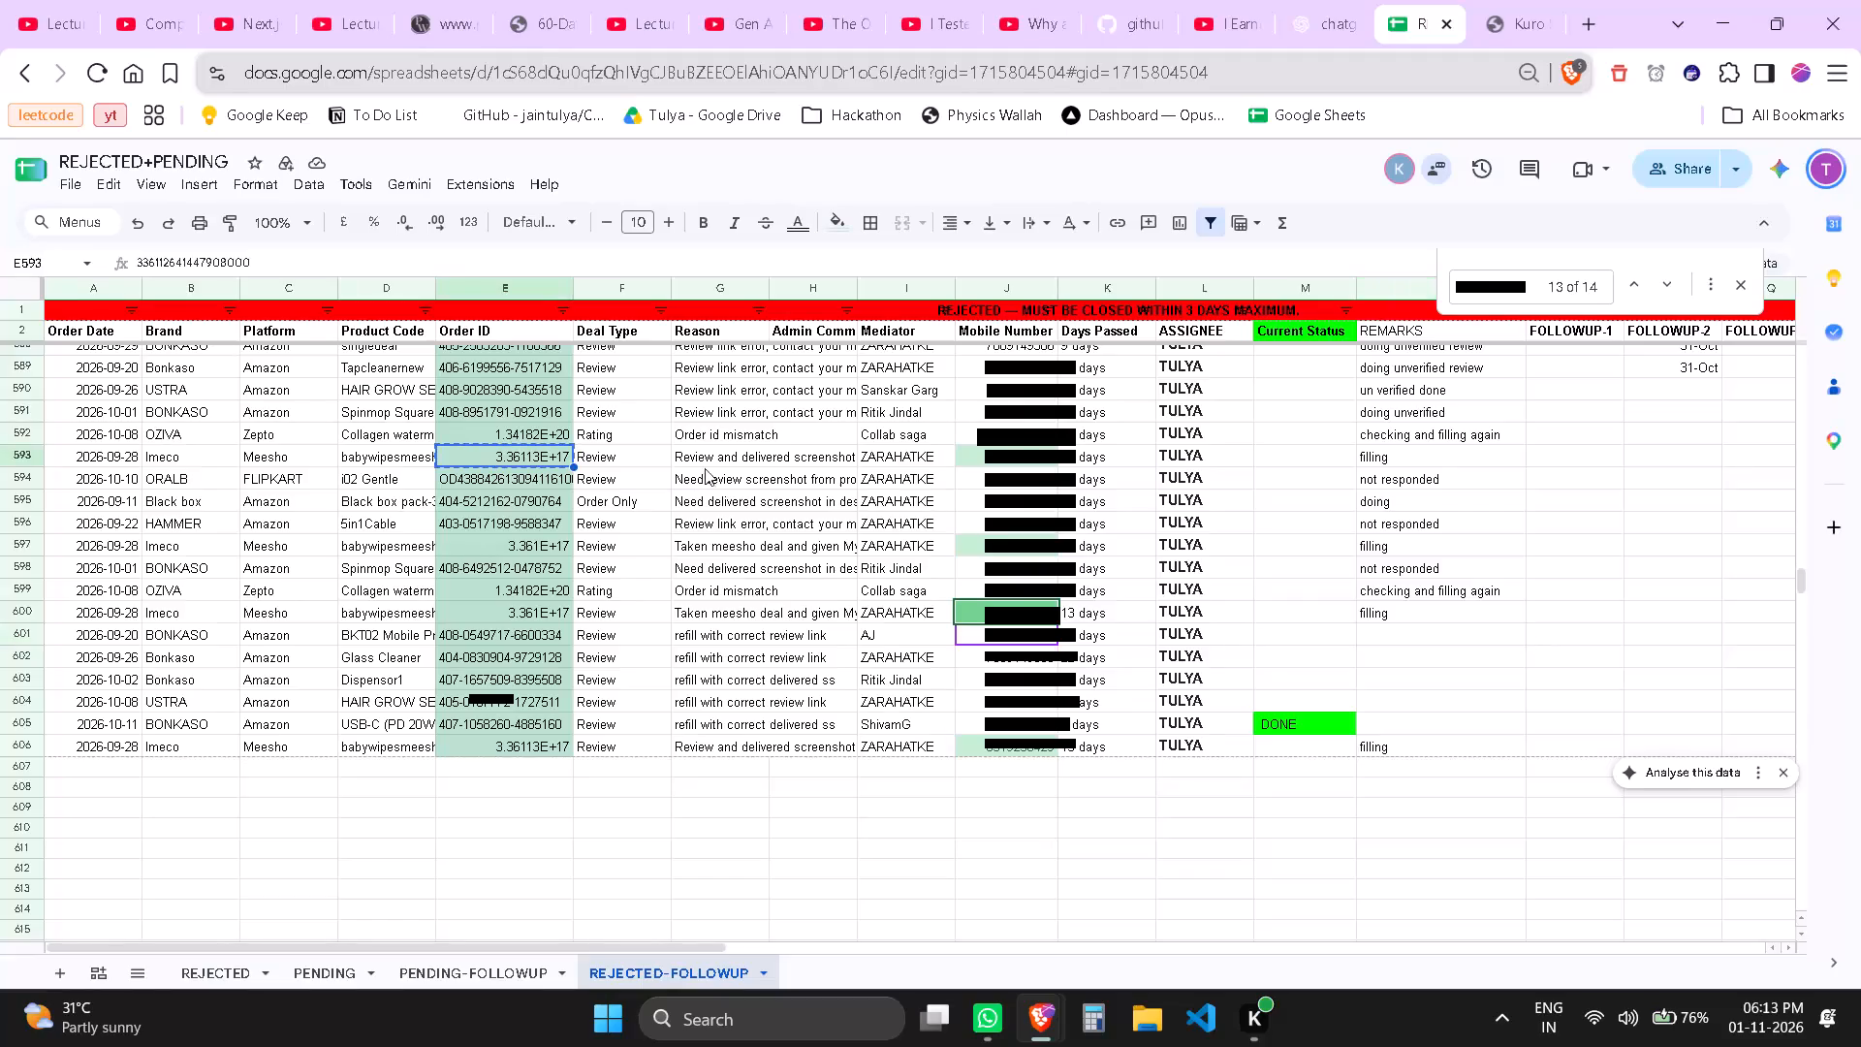
pyautogui.click(721, 455)
pyautogui.hotkey('ctrl', 'c')
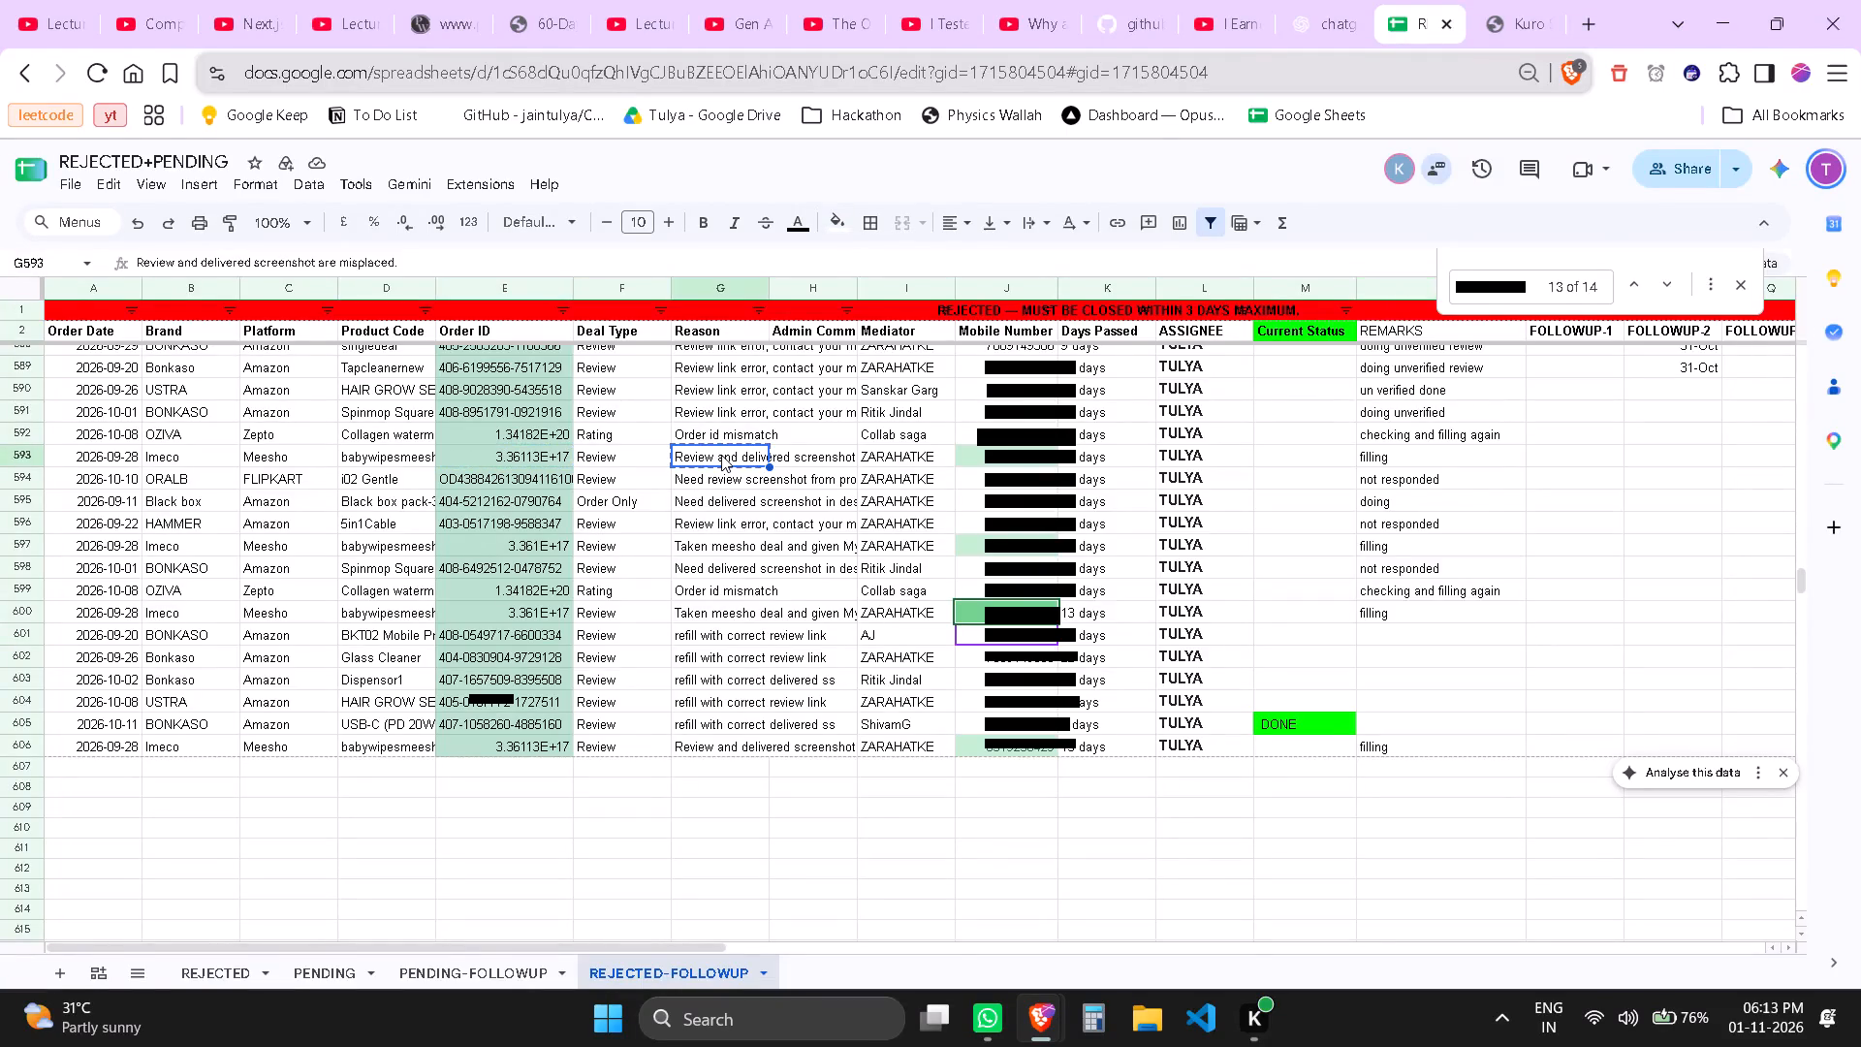
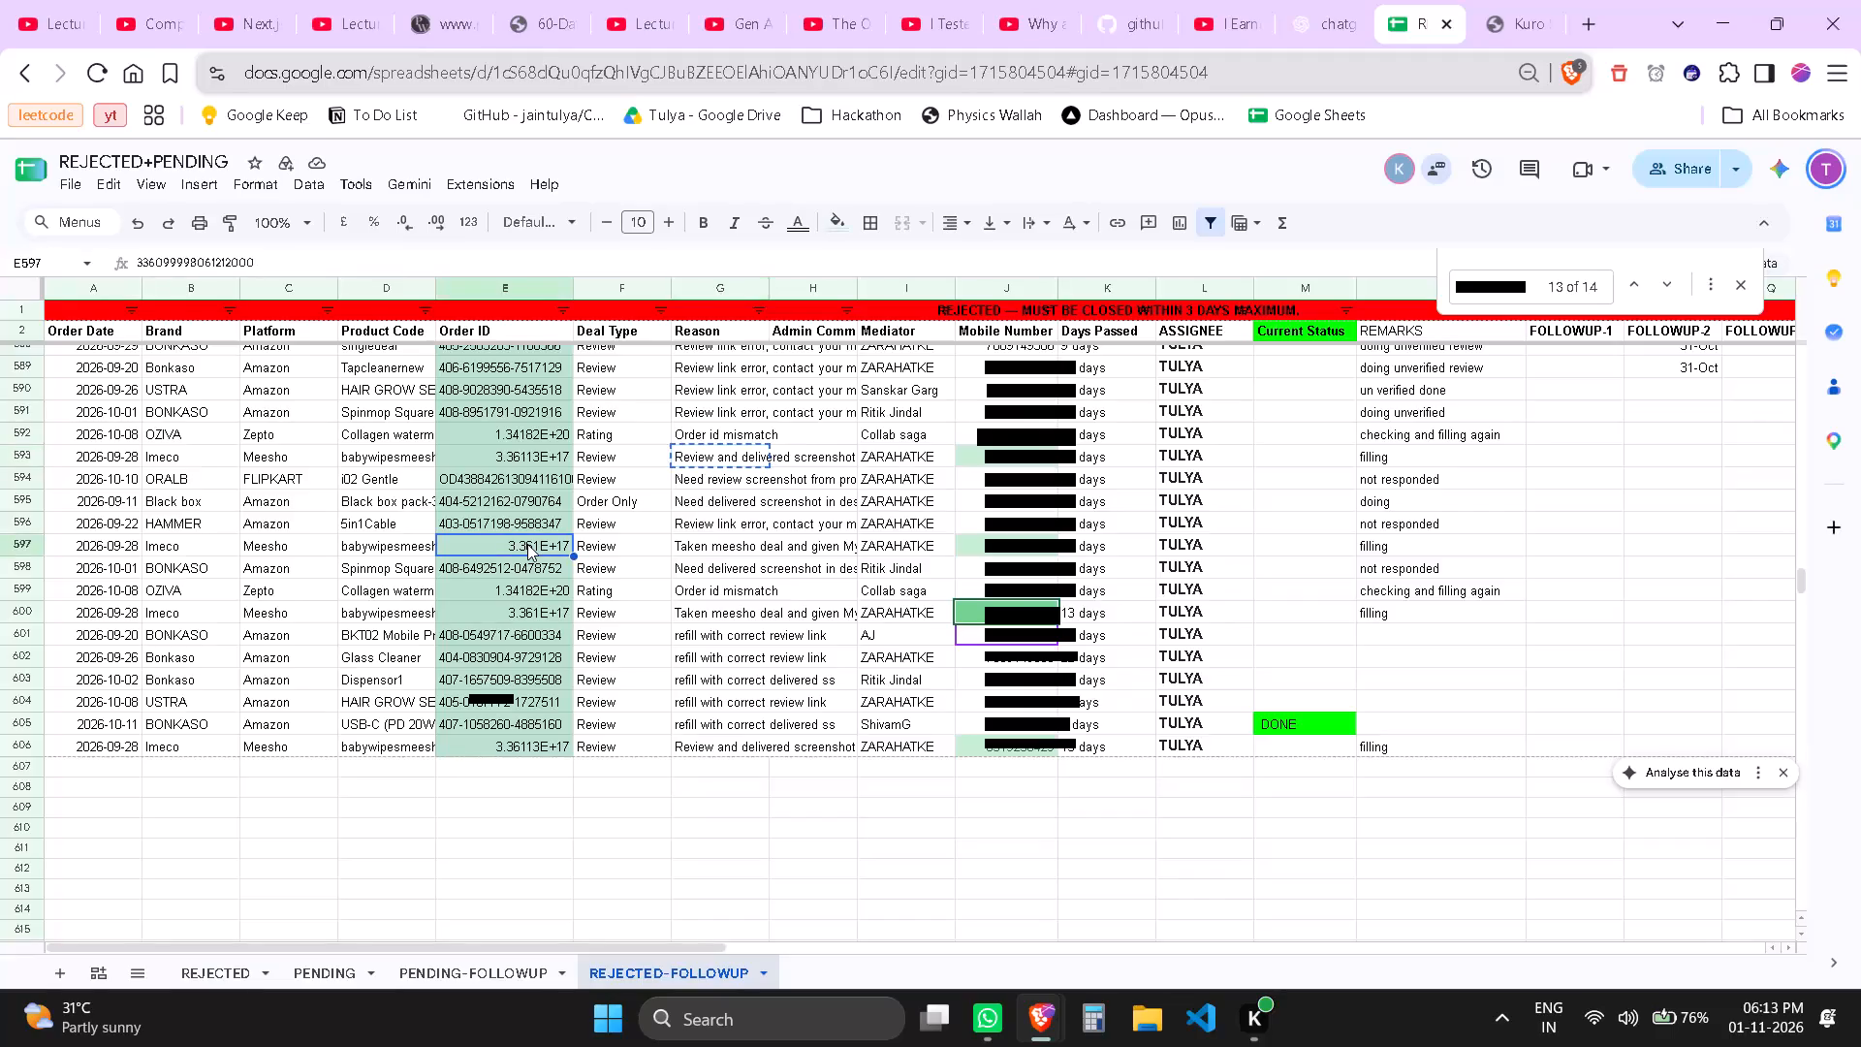
# Copy the order ID and the rejection reason of the Meesho baby wipes order in row 597.
pyautogui.hotkey('ctrl', 'c')
pyautogui.press('Right')
pyautogui.press('Right')
pyautogui.hotkey('ctrl', 'c')
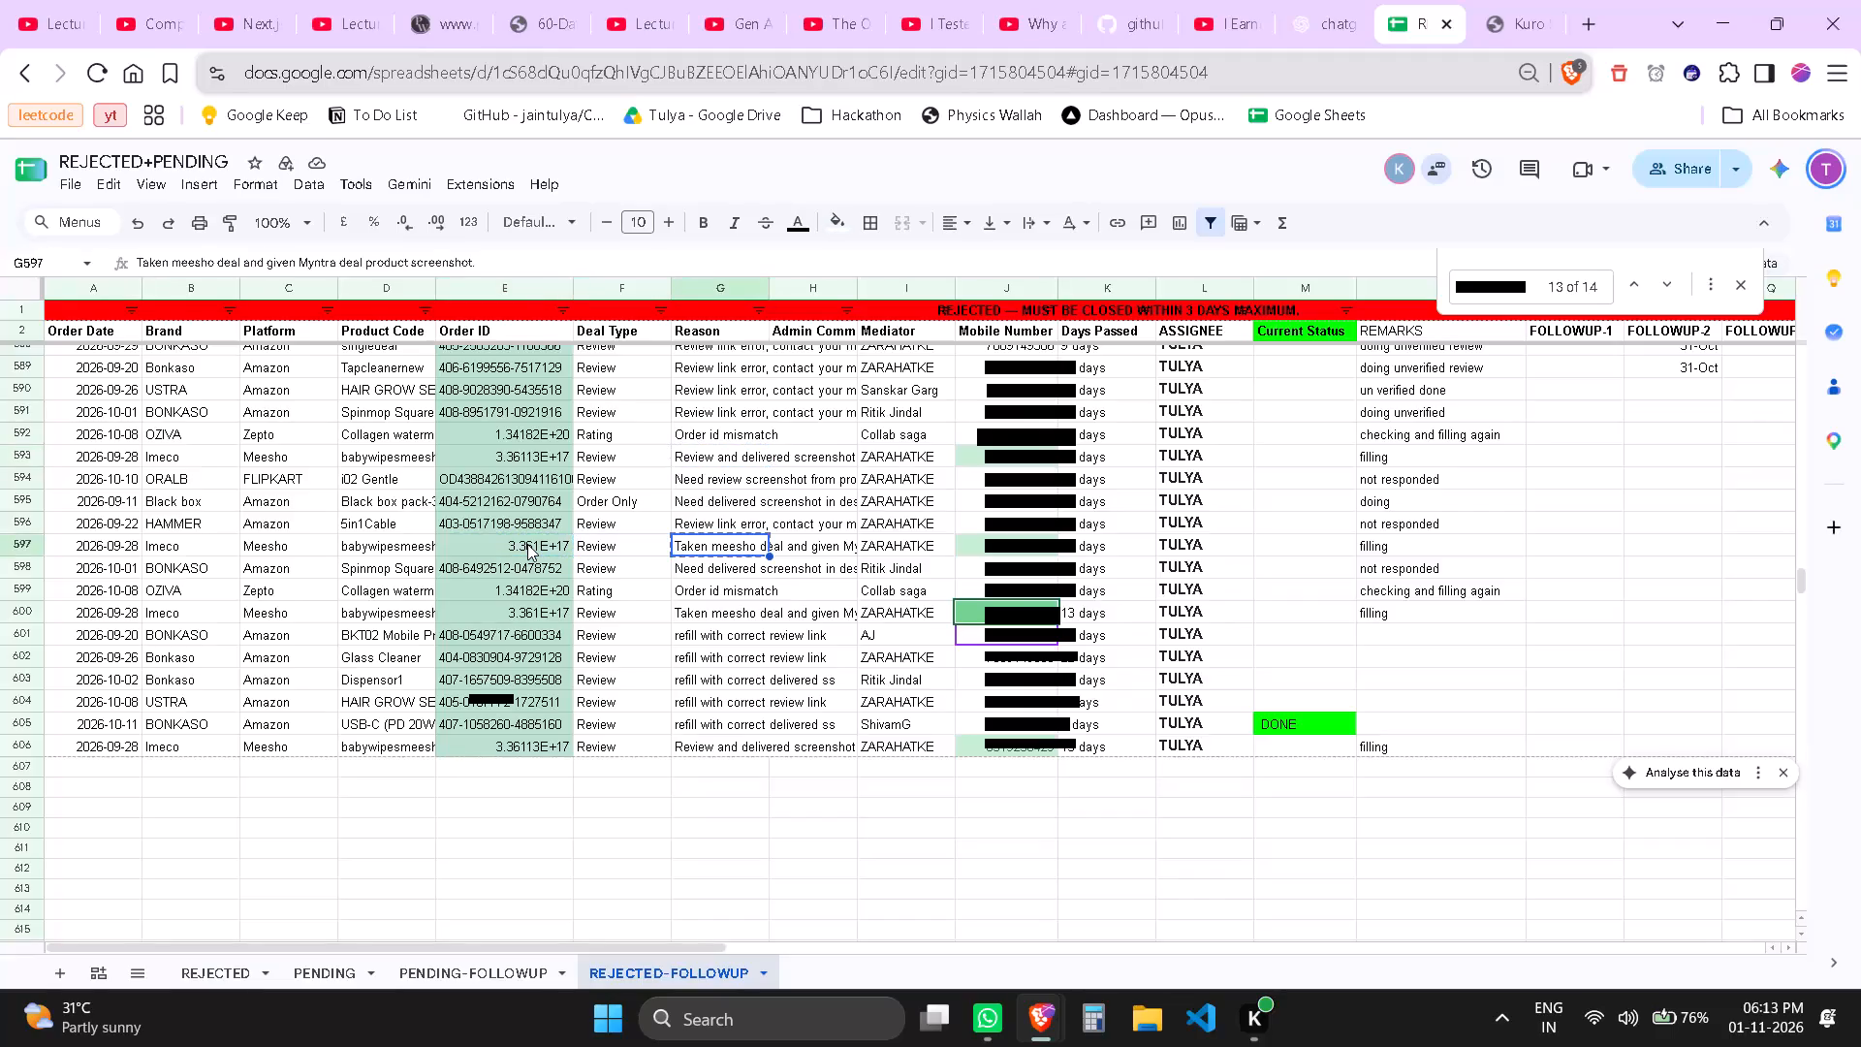
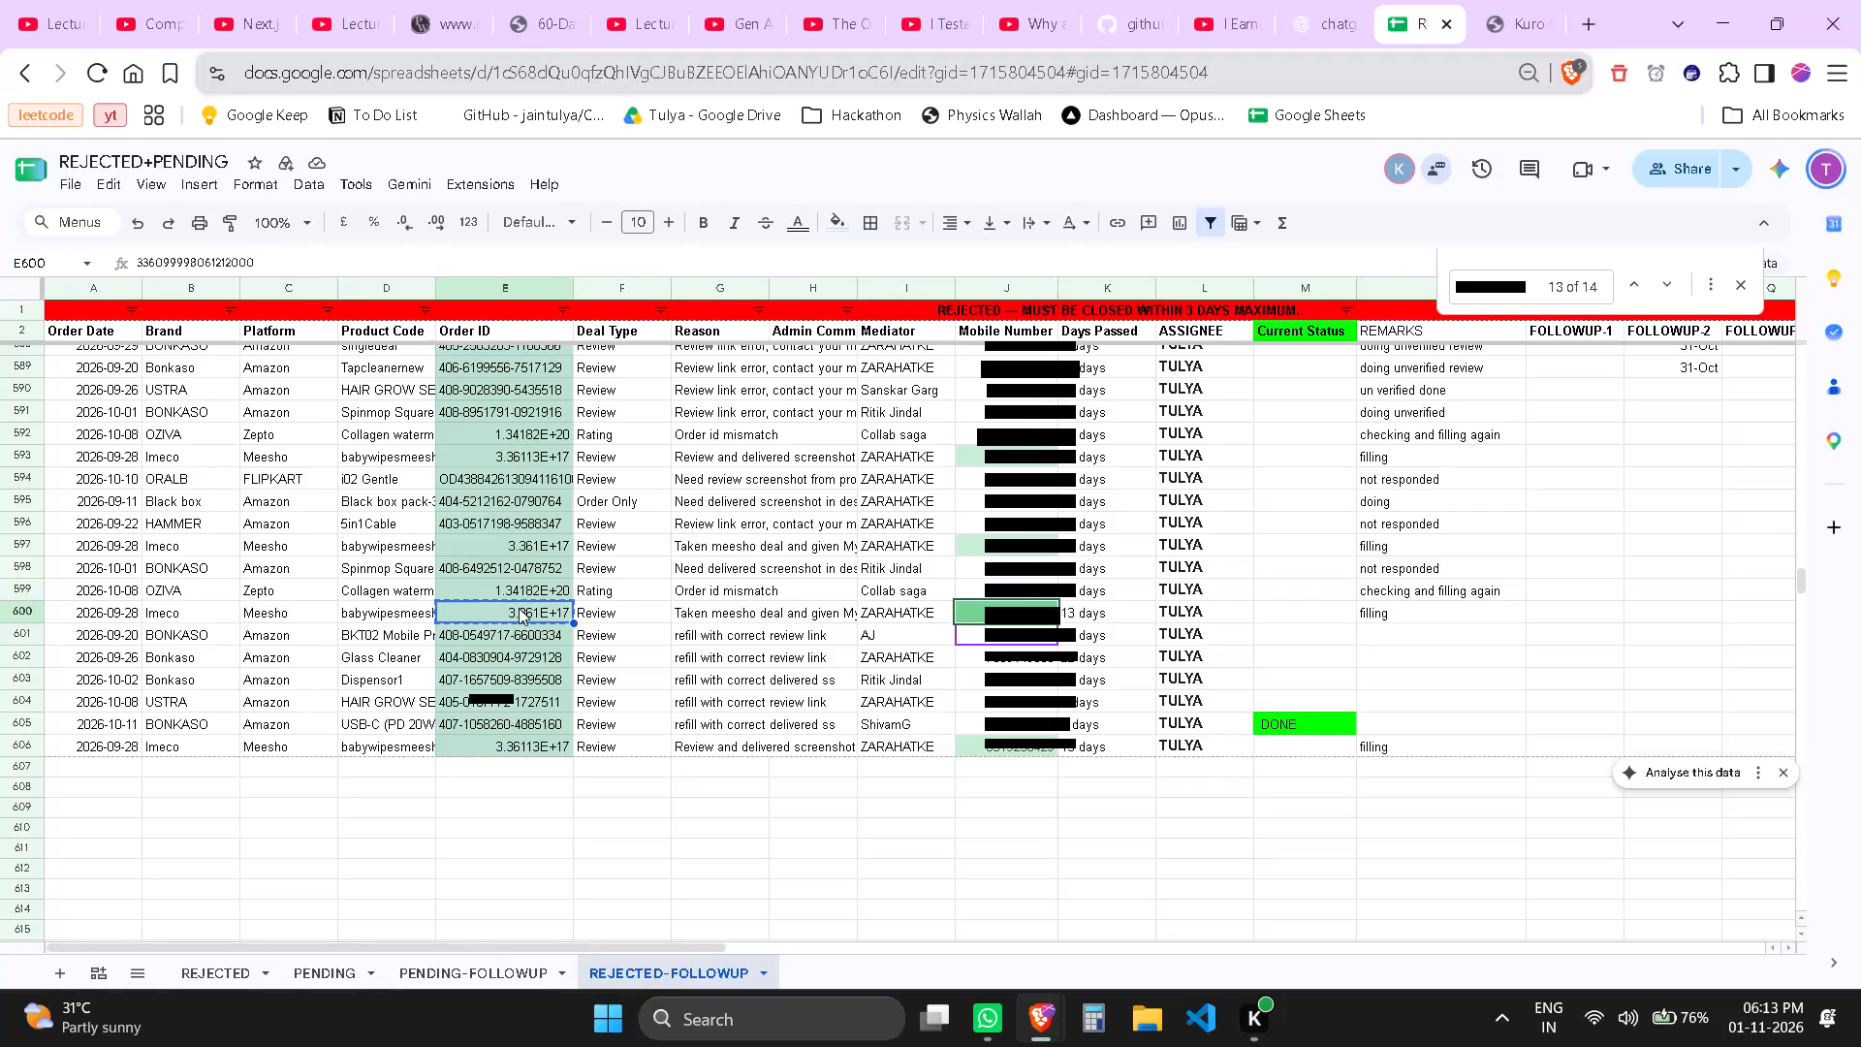
# View the full rejection reason of the Meesho baby wipes order in row 600 and close the mobile number search.
pyautogui.click(718, 609)
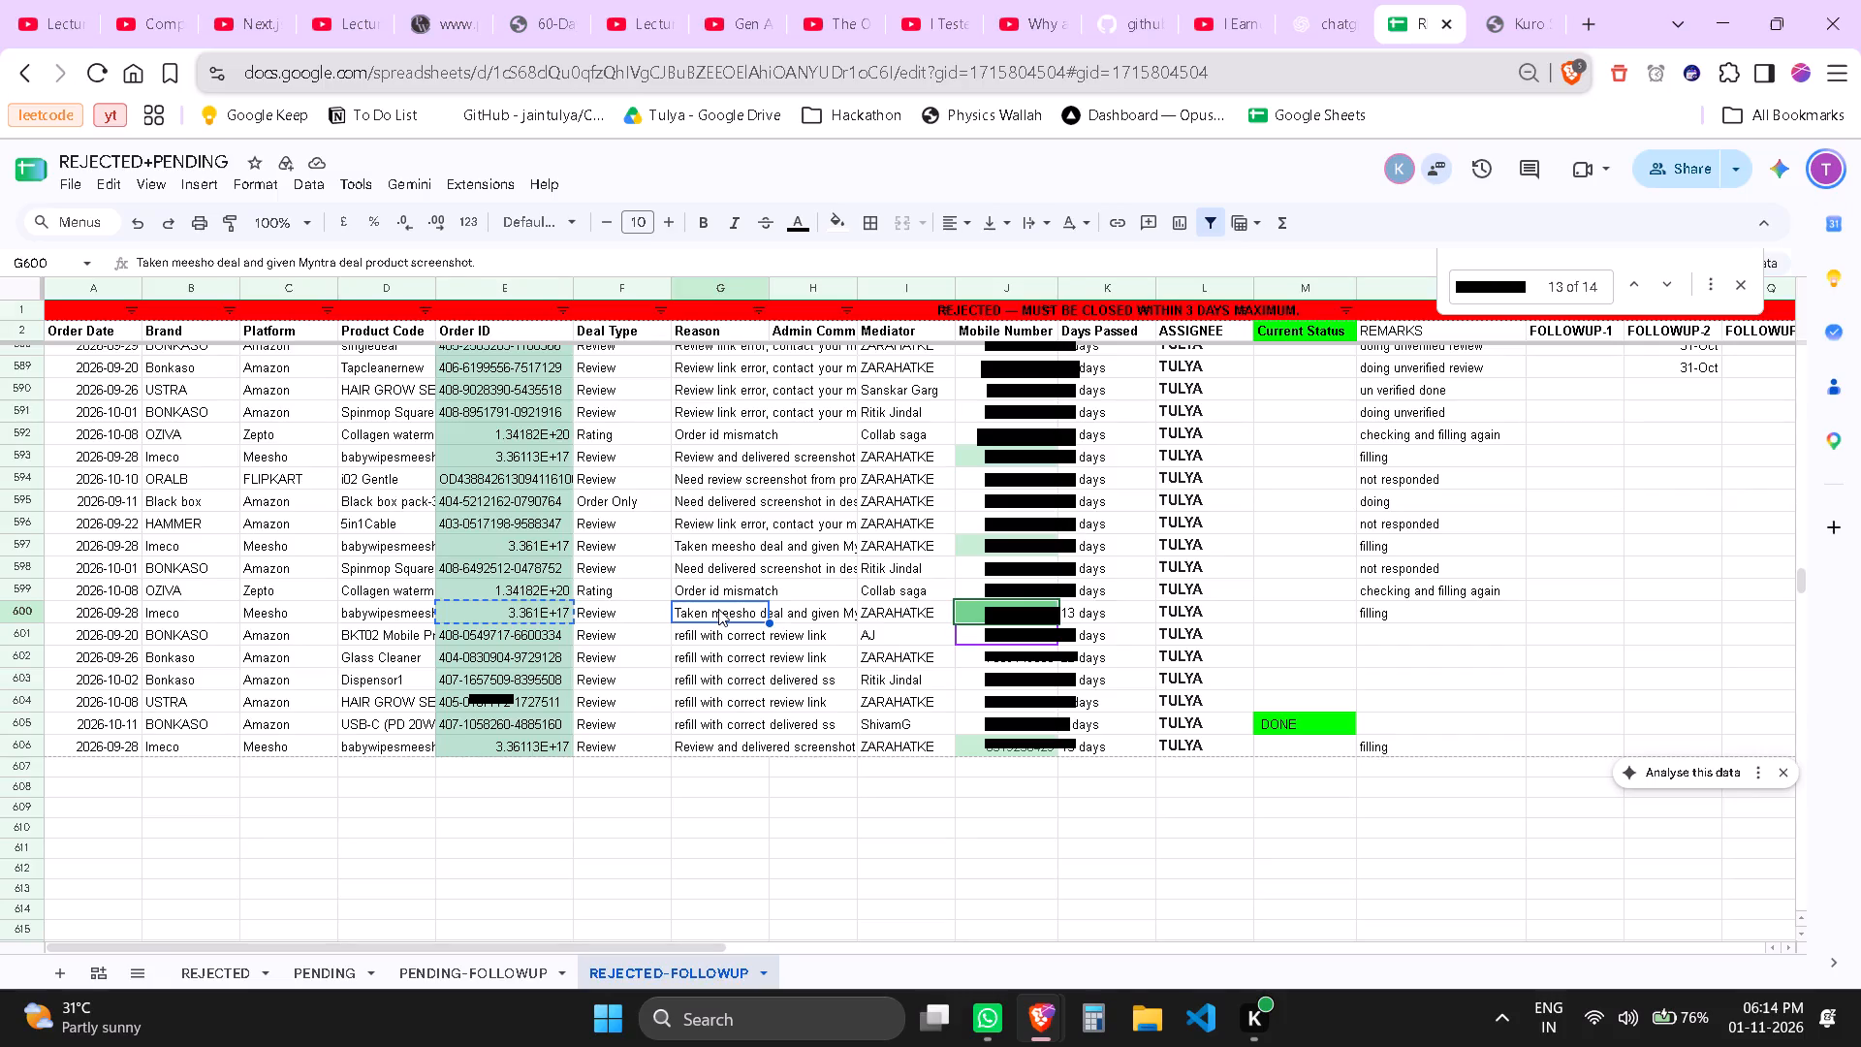
pyautogui.scroll(1, 720, 723)
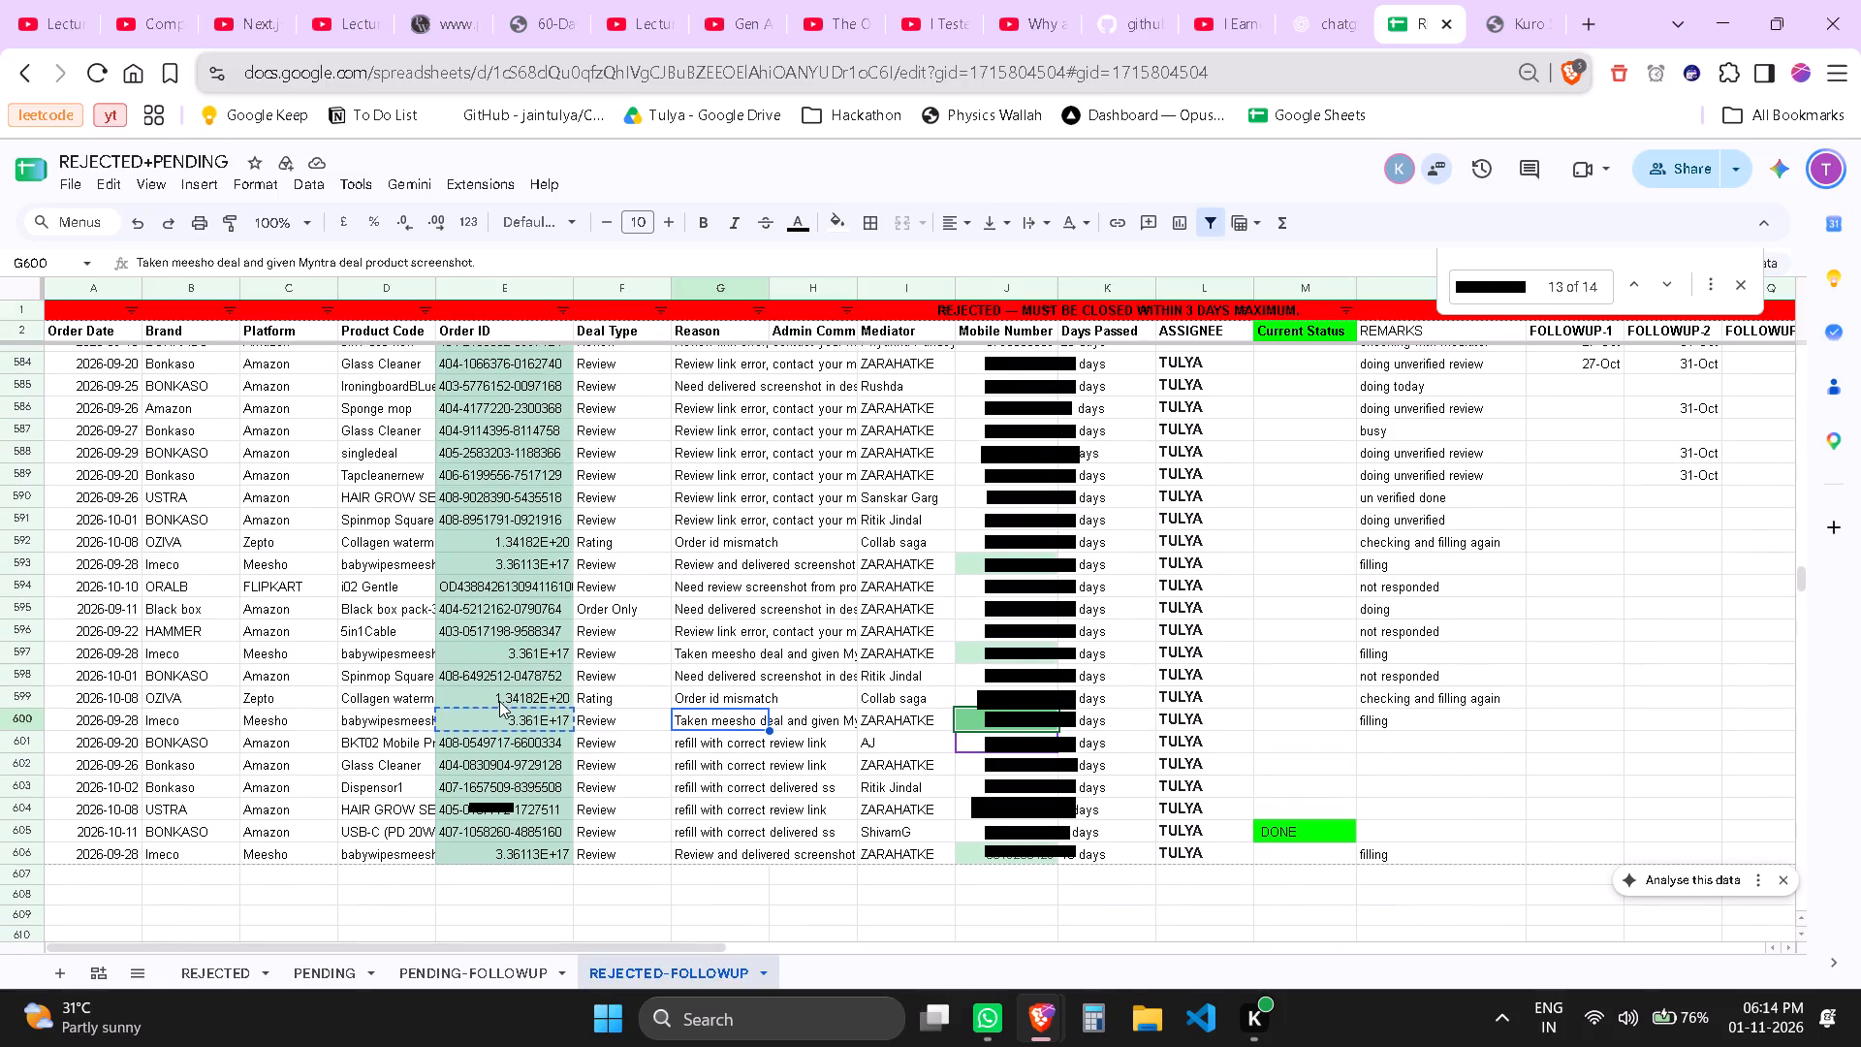
pyautogui.click(605, 926)
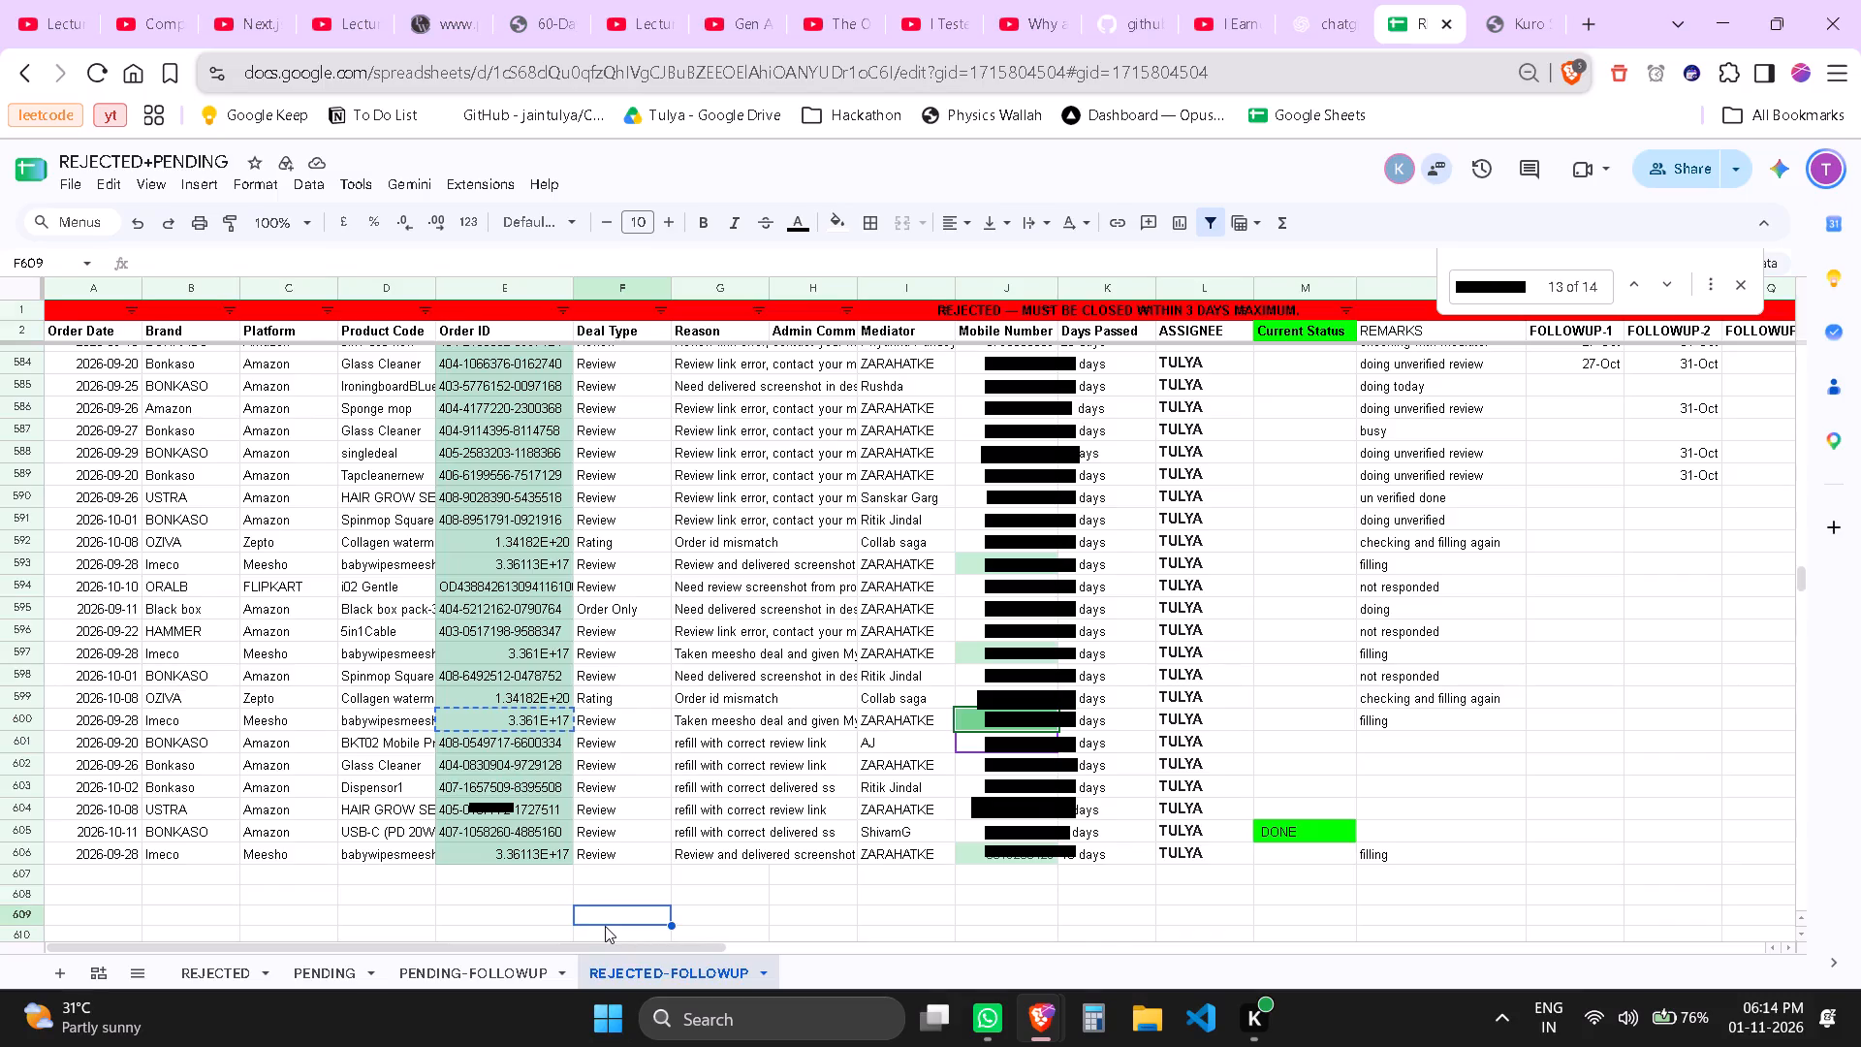
pyautogui.click(1746, 279)
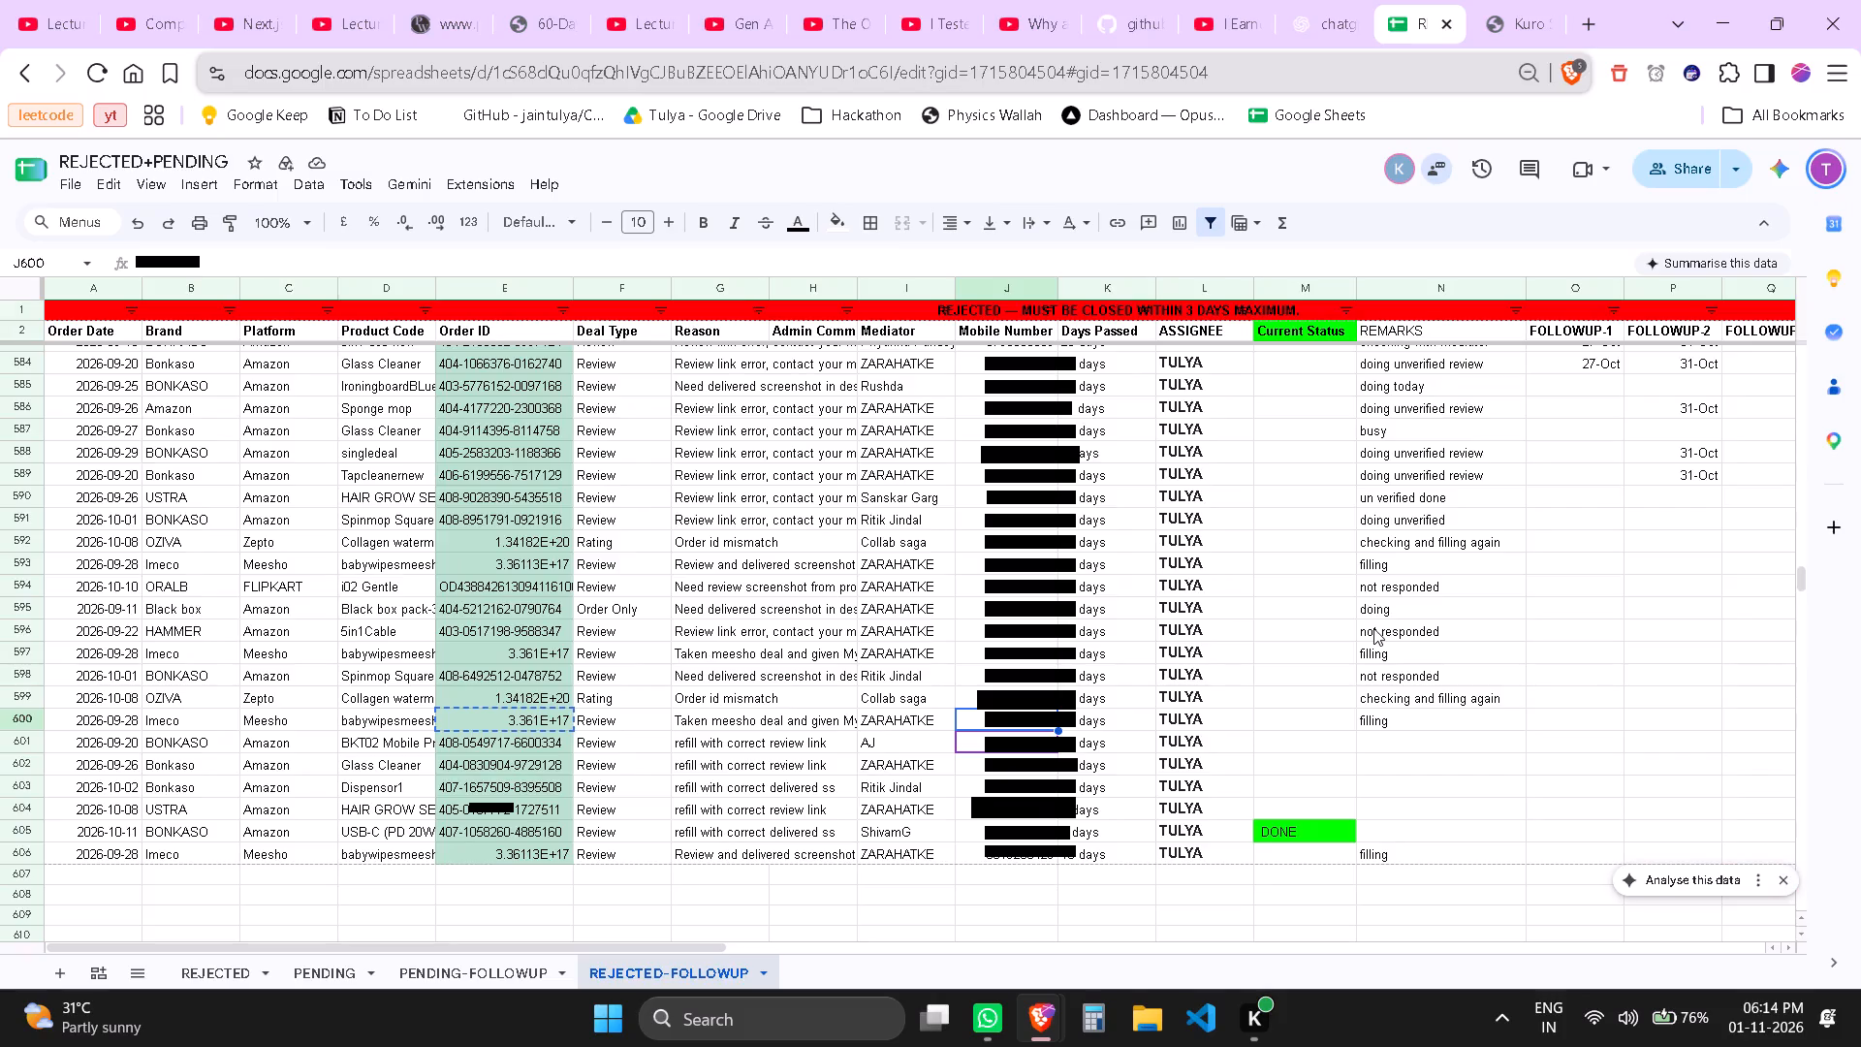
# Enter the remark "not responded" for the BONKASO BKT02 order in row 601.
pyautogui.click(1383, 727)
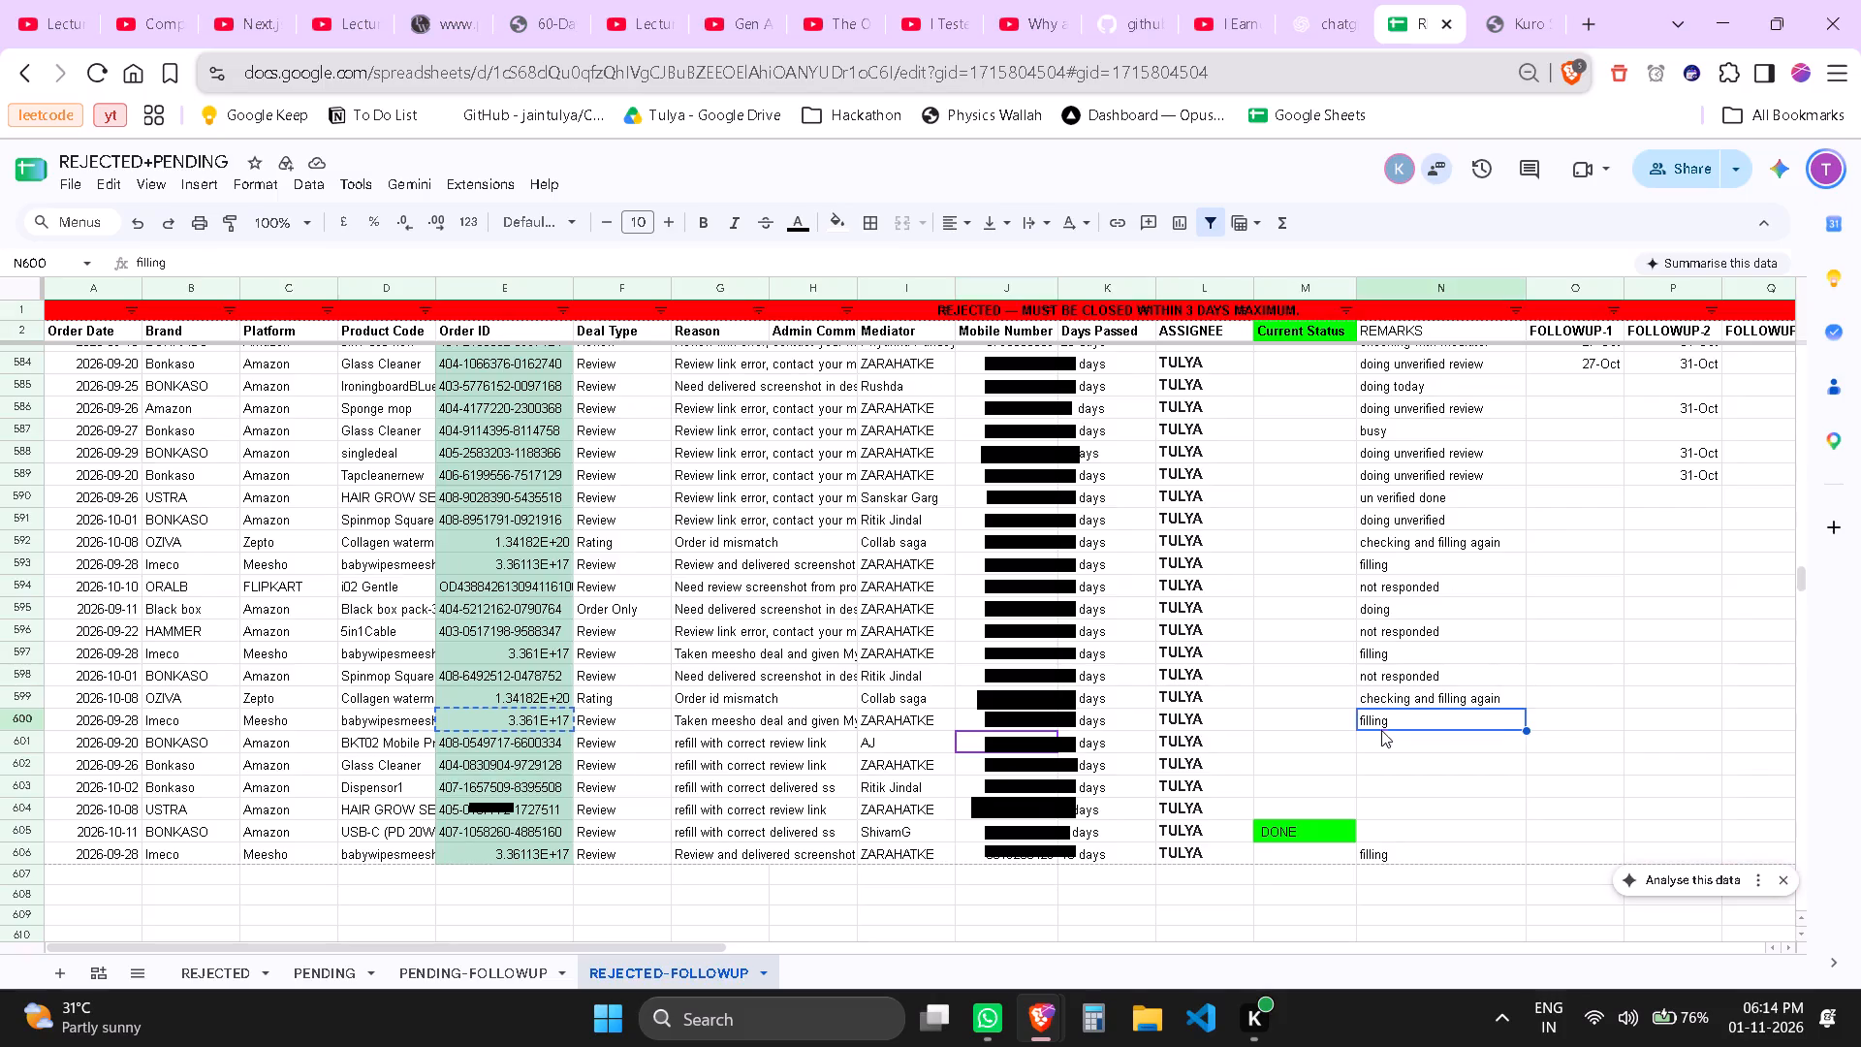
pyautogui.click(1378, 740)
pyautogui.write('not responded')
pyautogui.click(1379, 758)
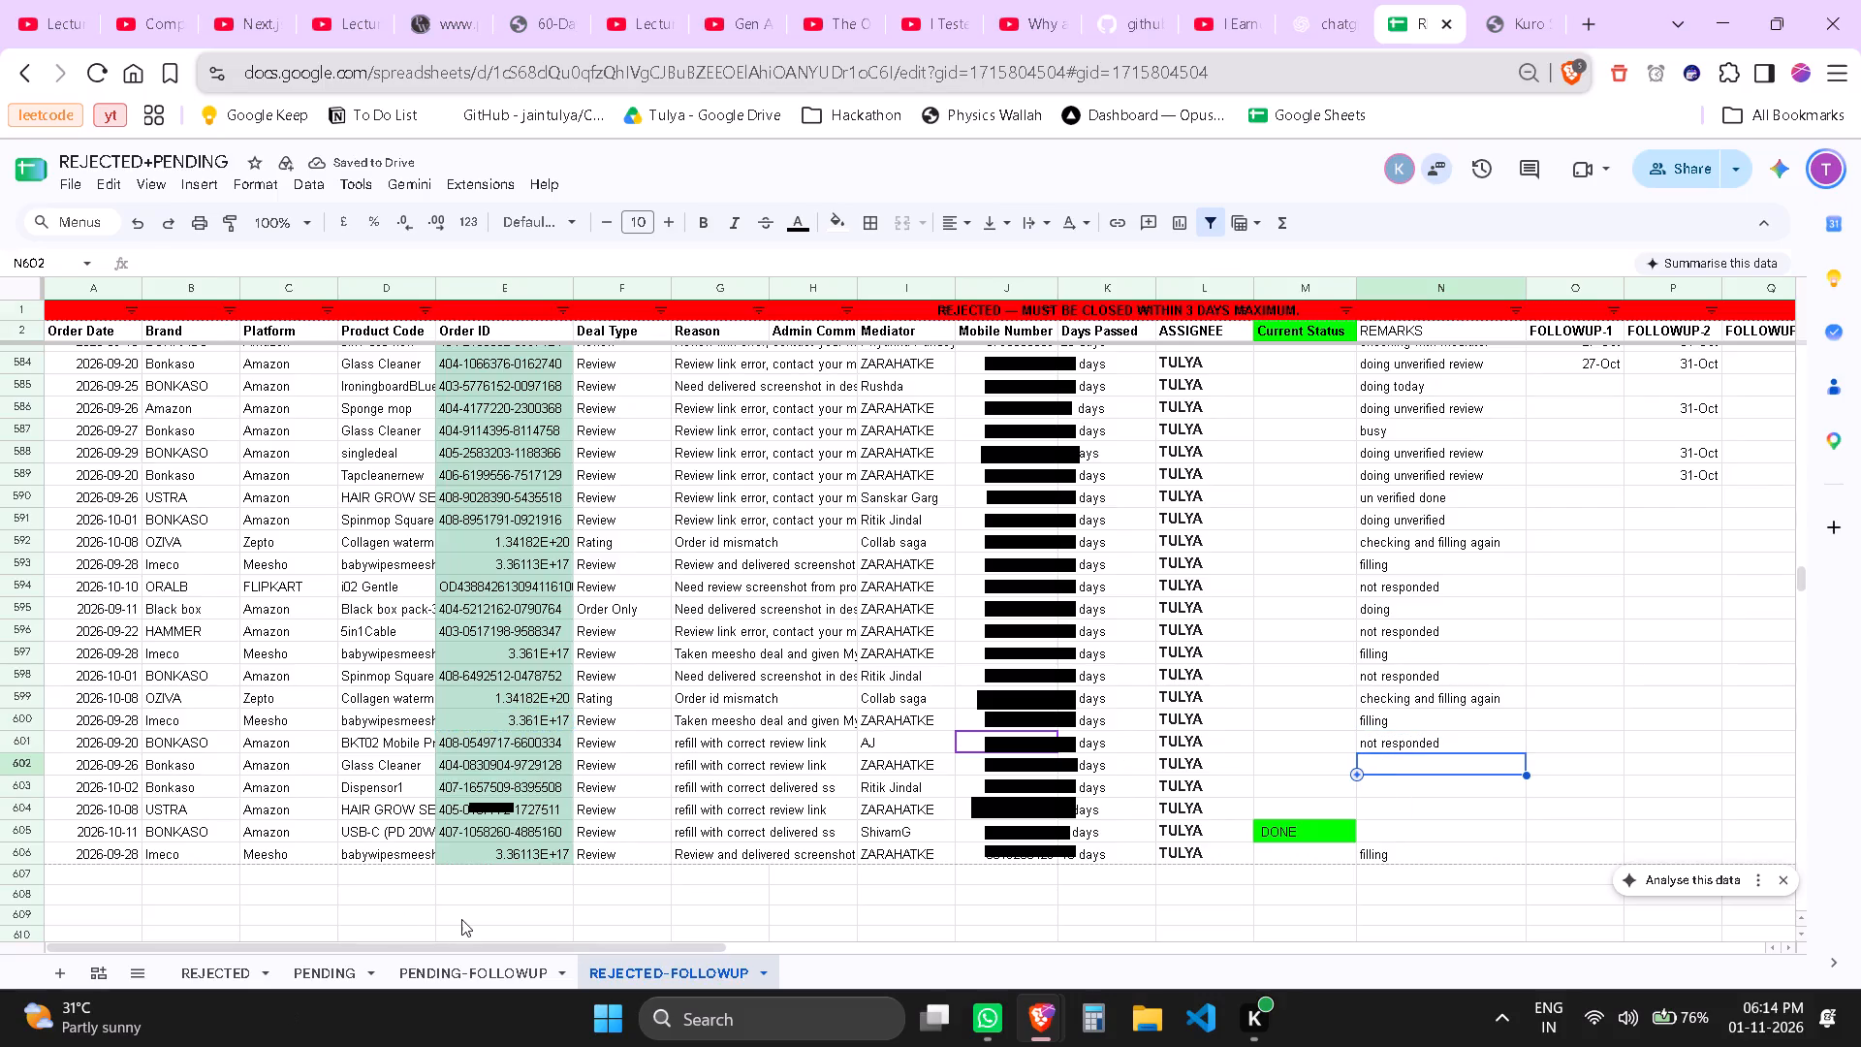
# Capture a screen snip of the Meesho baby wipes order in row 600 through the ASSIGNEE column, and retake it including the row number.
pyautogui.press('Print')
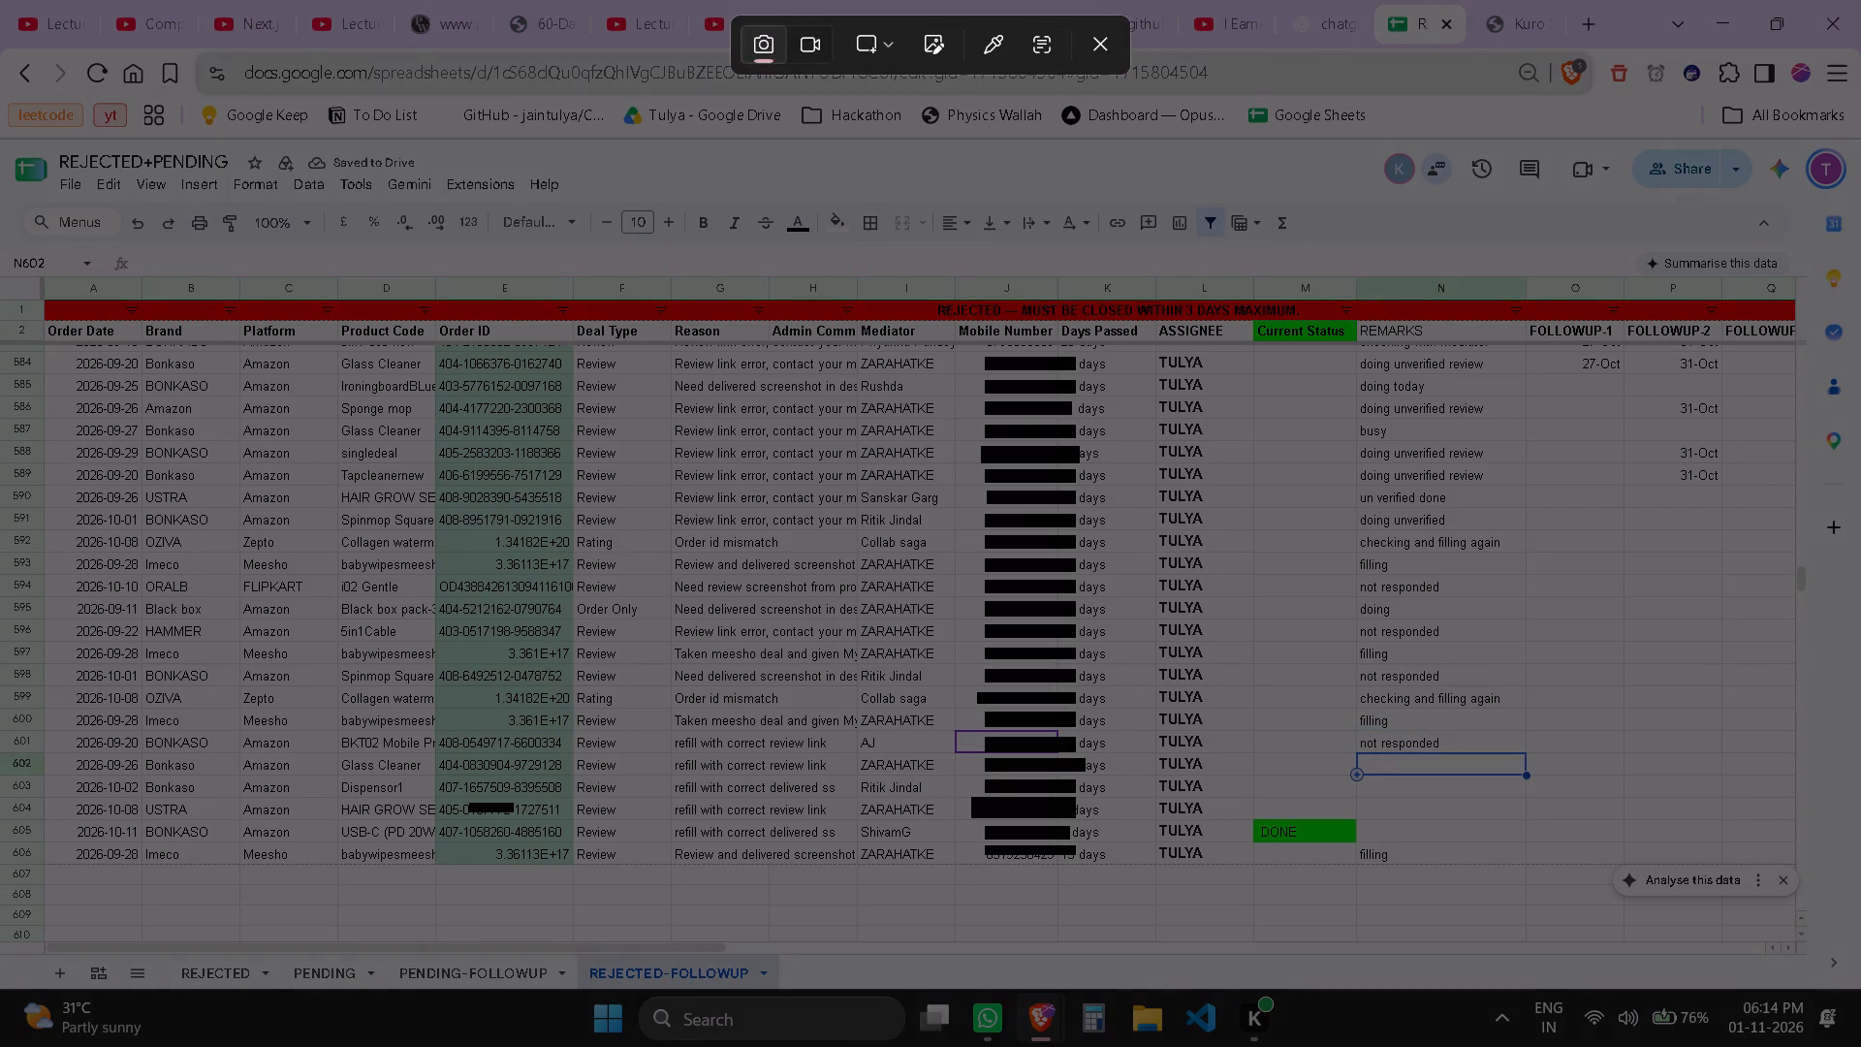
pyautogui.moveTo(39, 706); pyautogui.dragTo(1491, 716)
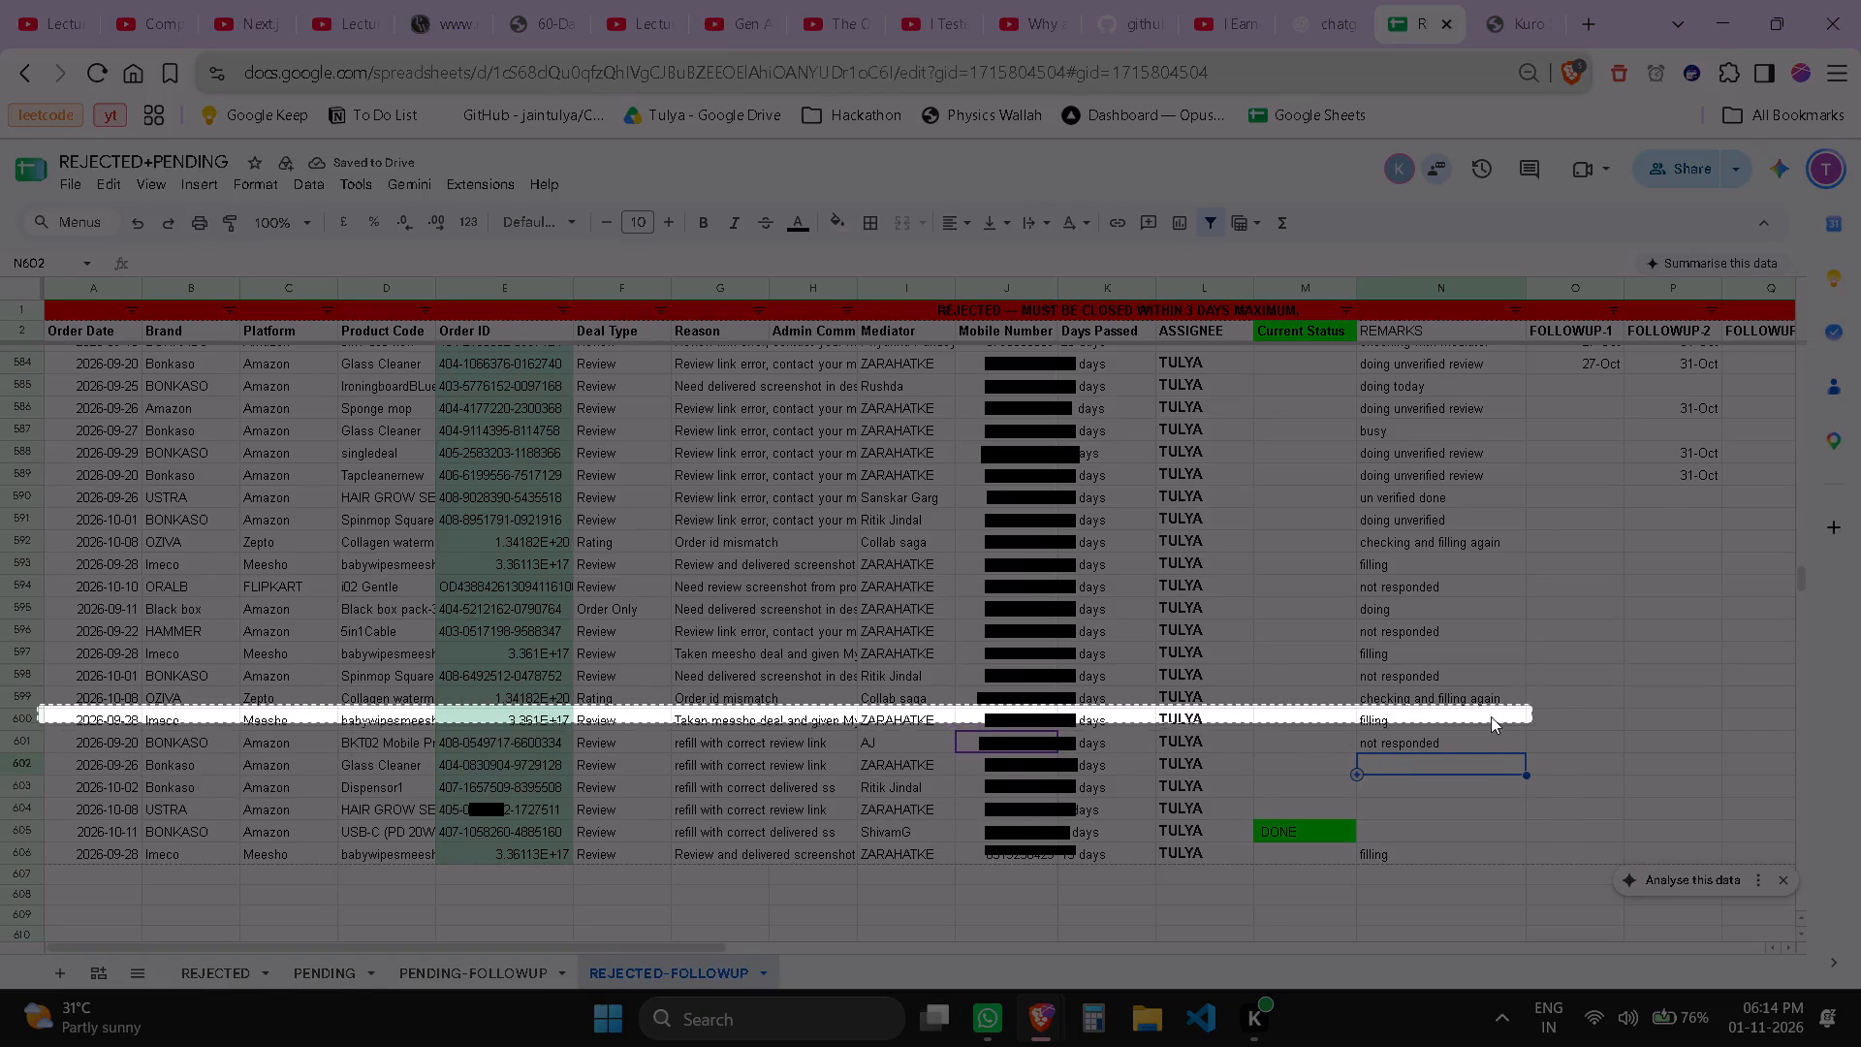
pyautogui.moveTo(1491, 716); pyautogui.dragTo(1250, 732)
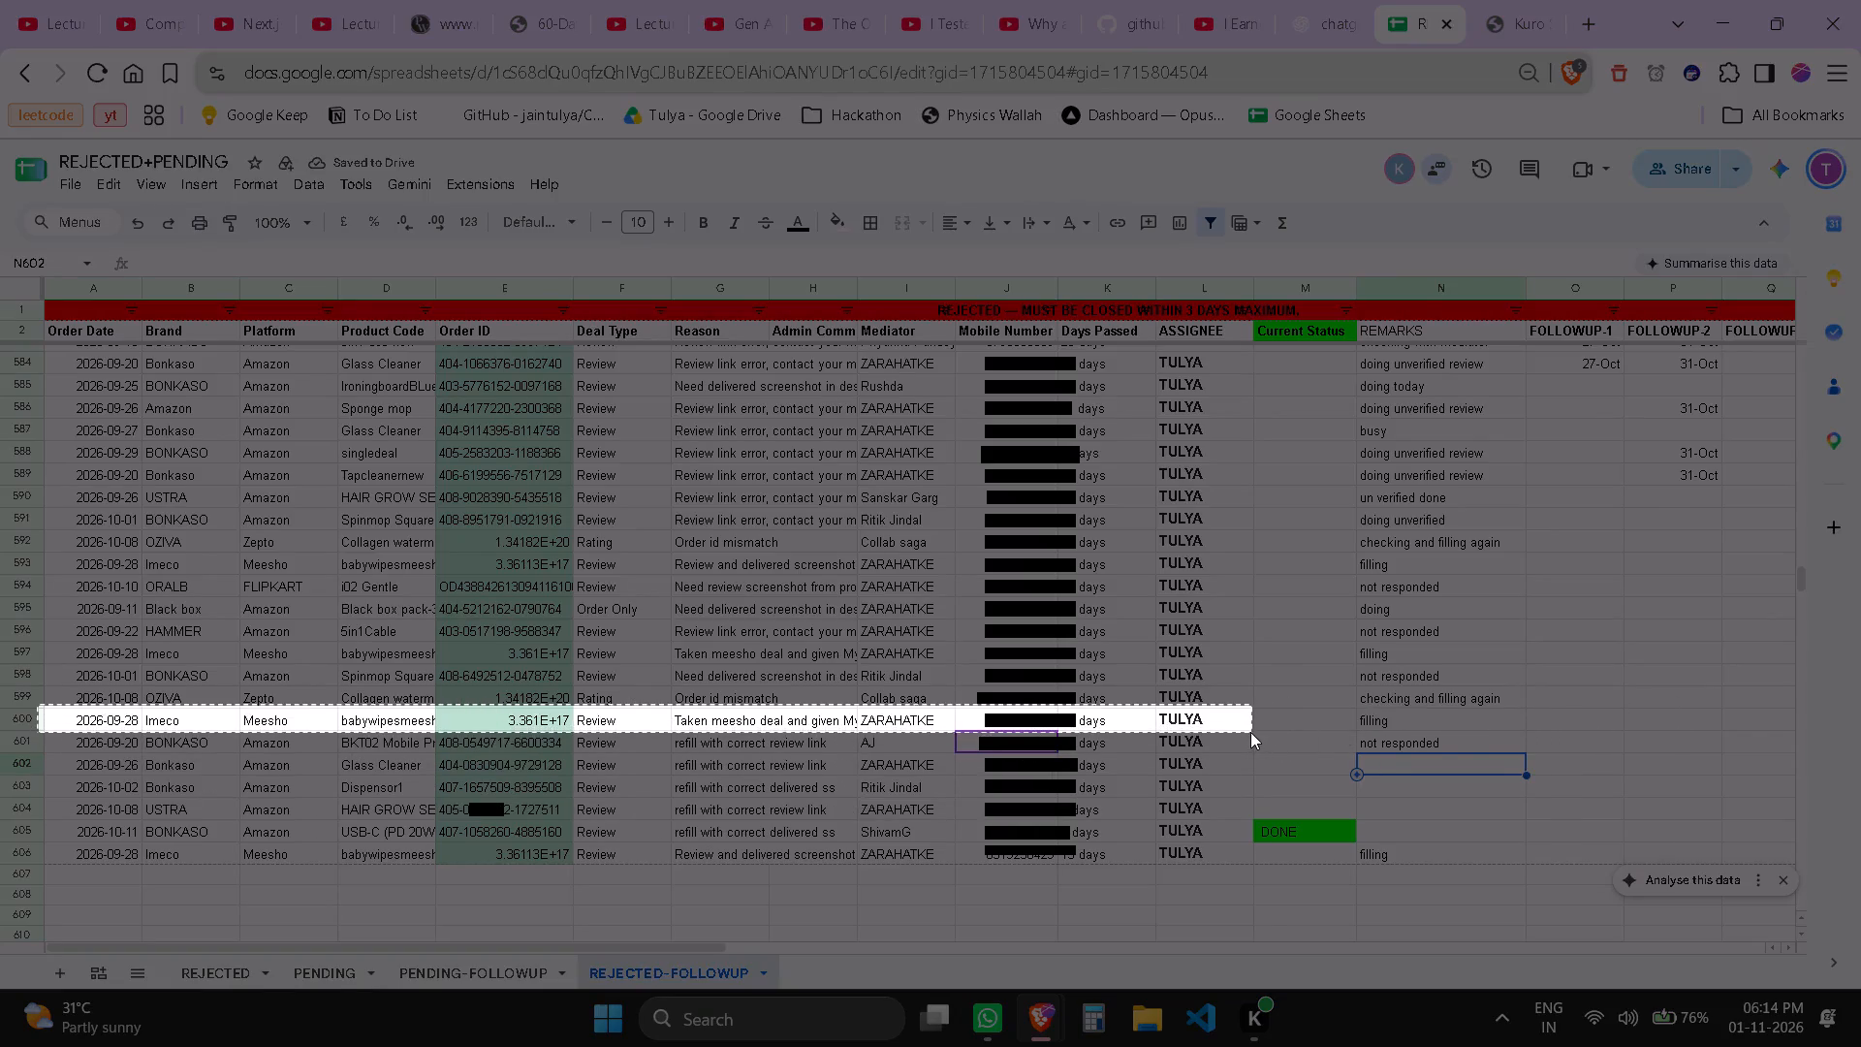
pyautogui.moveTo(1250, 732); pyautogui.dragTo(1249, 729)
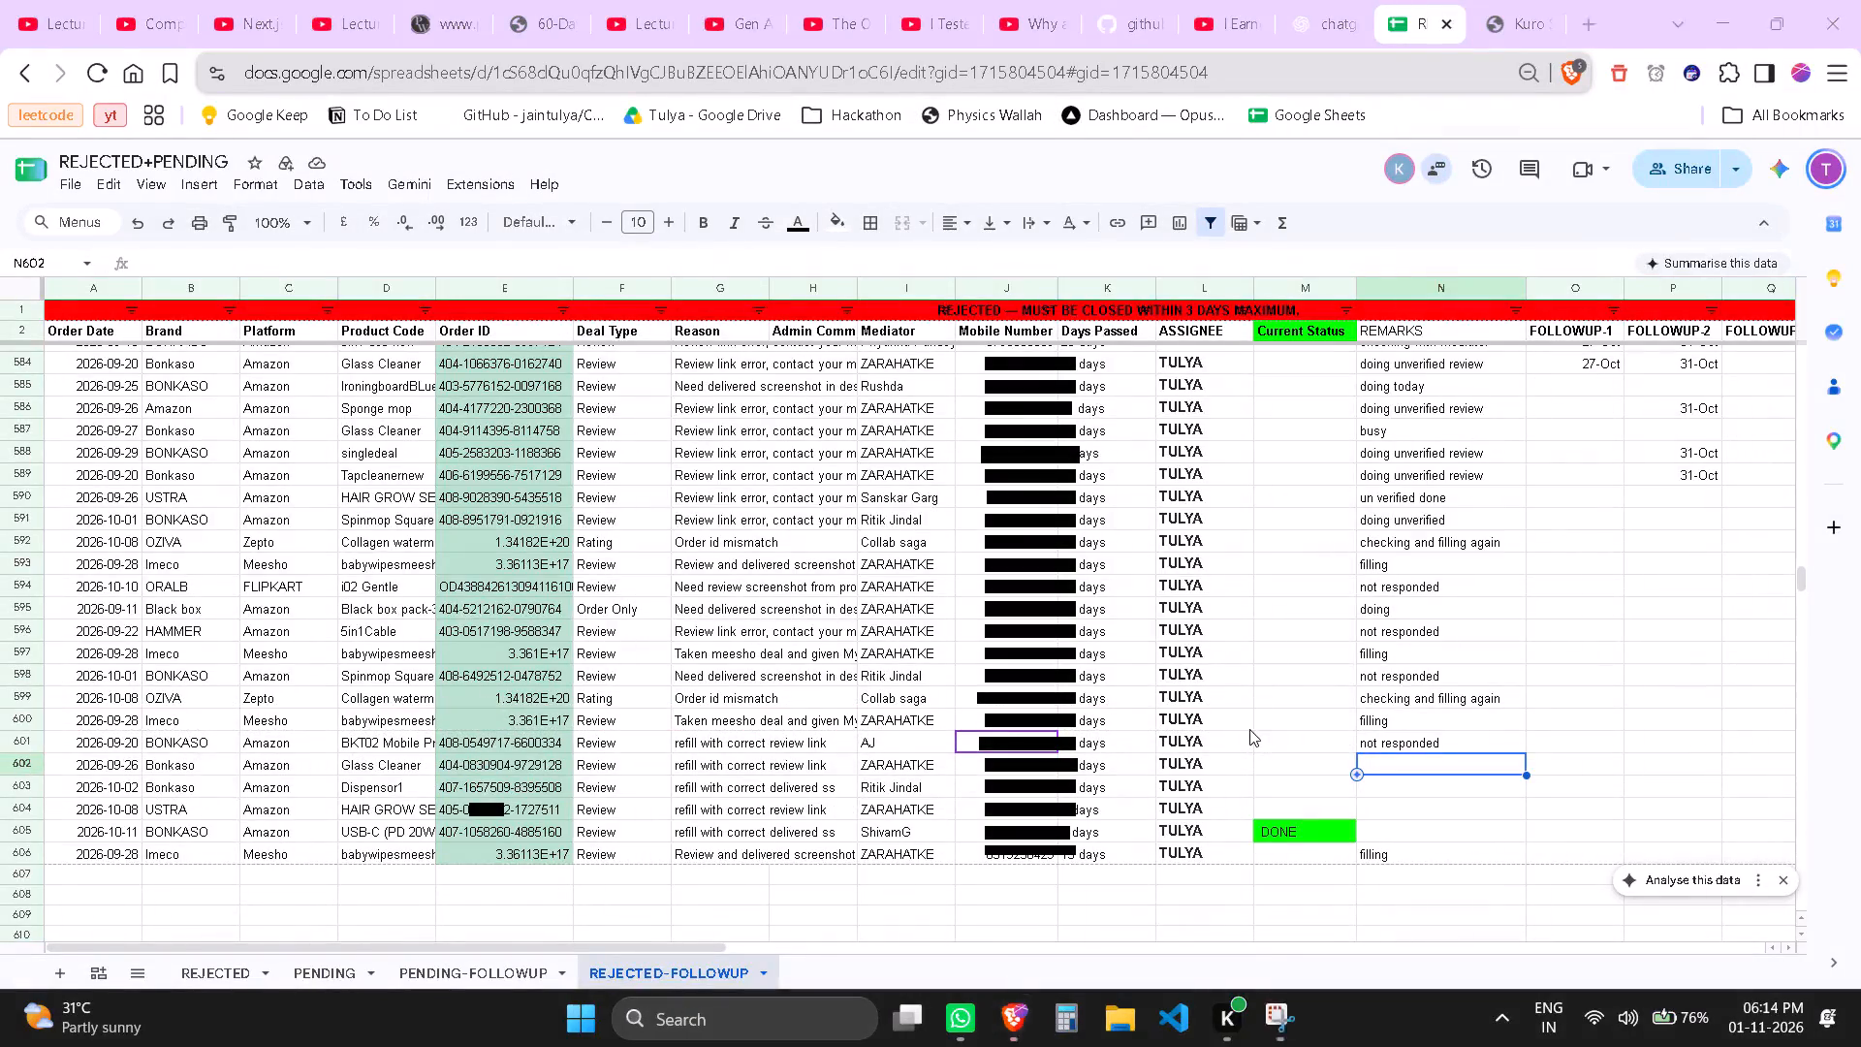
pyautogui.moveTo(1249, 729); pyautogui.dragTo(382, 756)
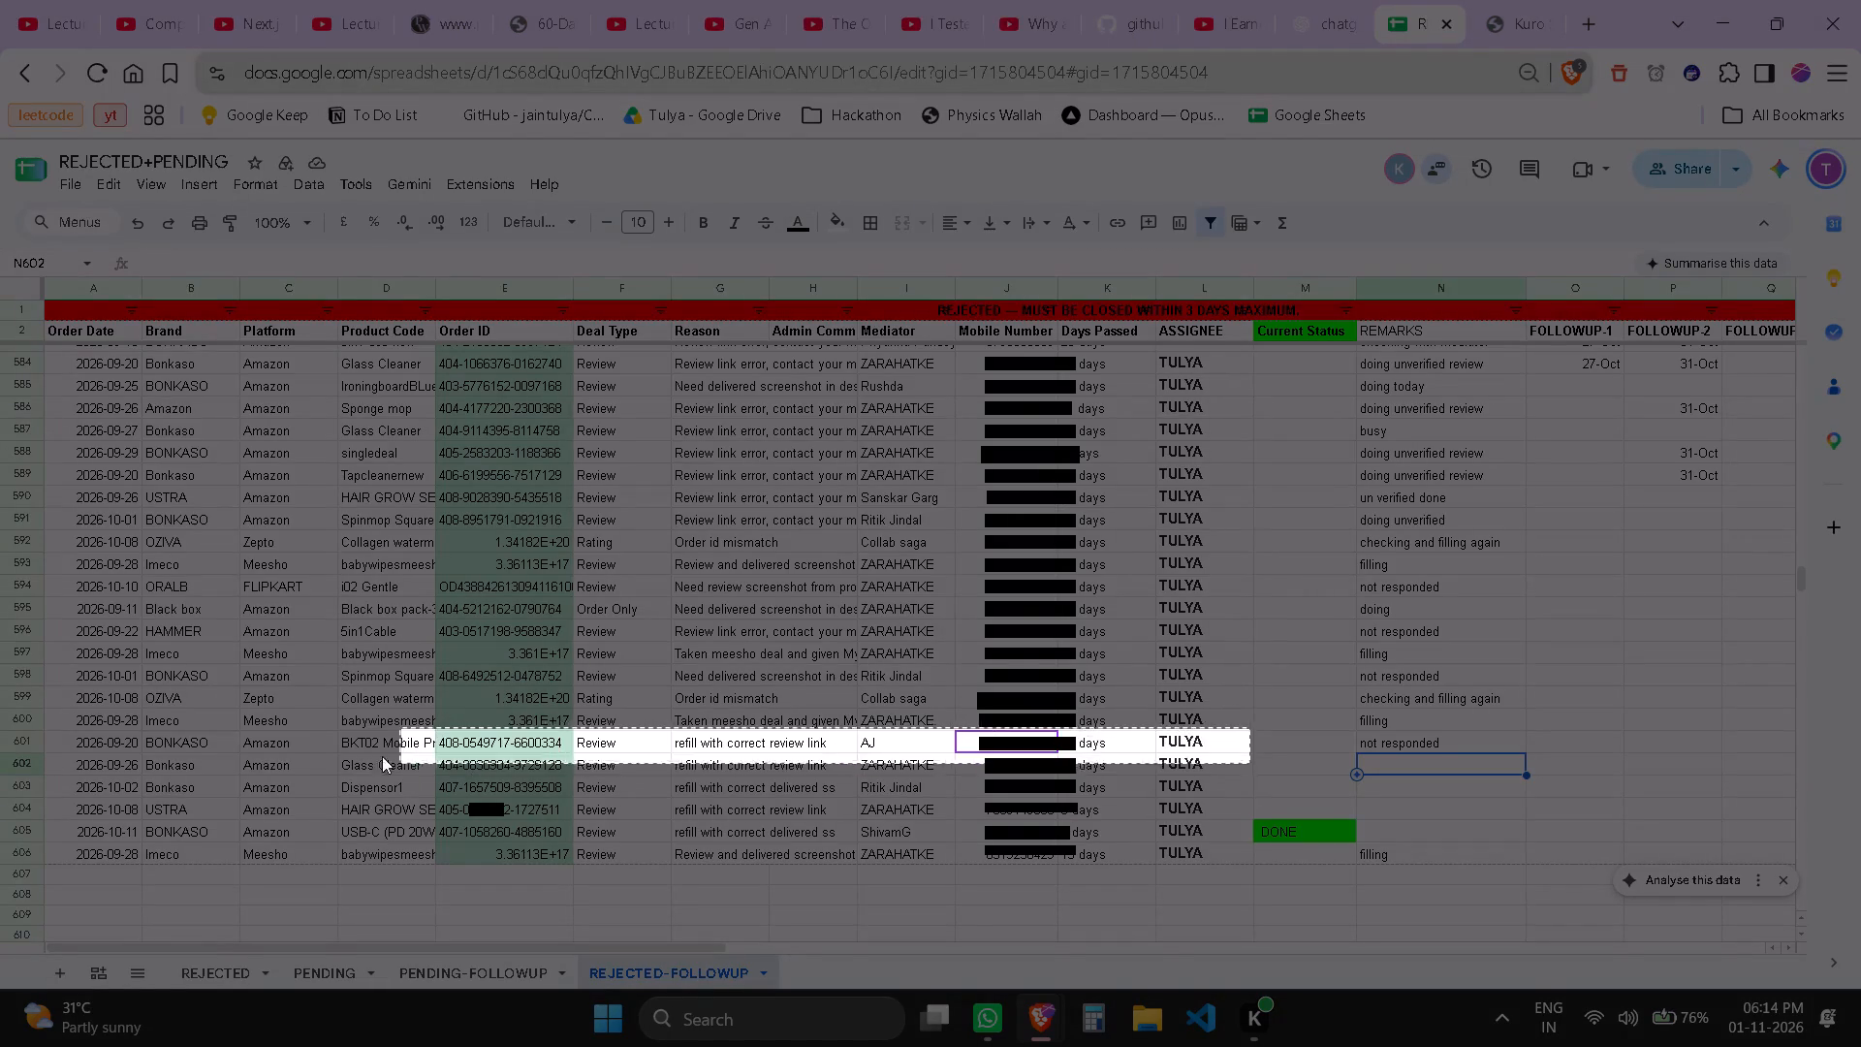
pyautogui.moveTo(382, 756); pyautogui.dragTo(0, 715)
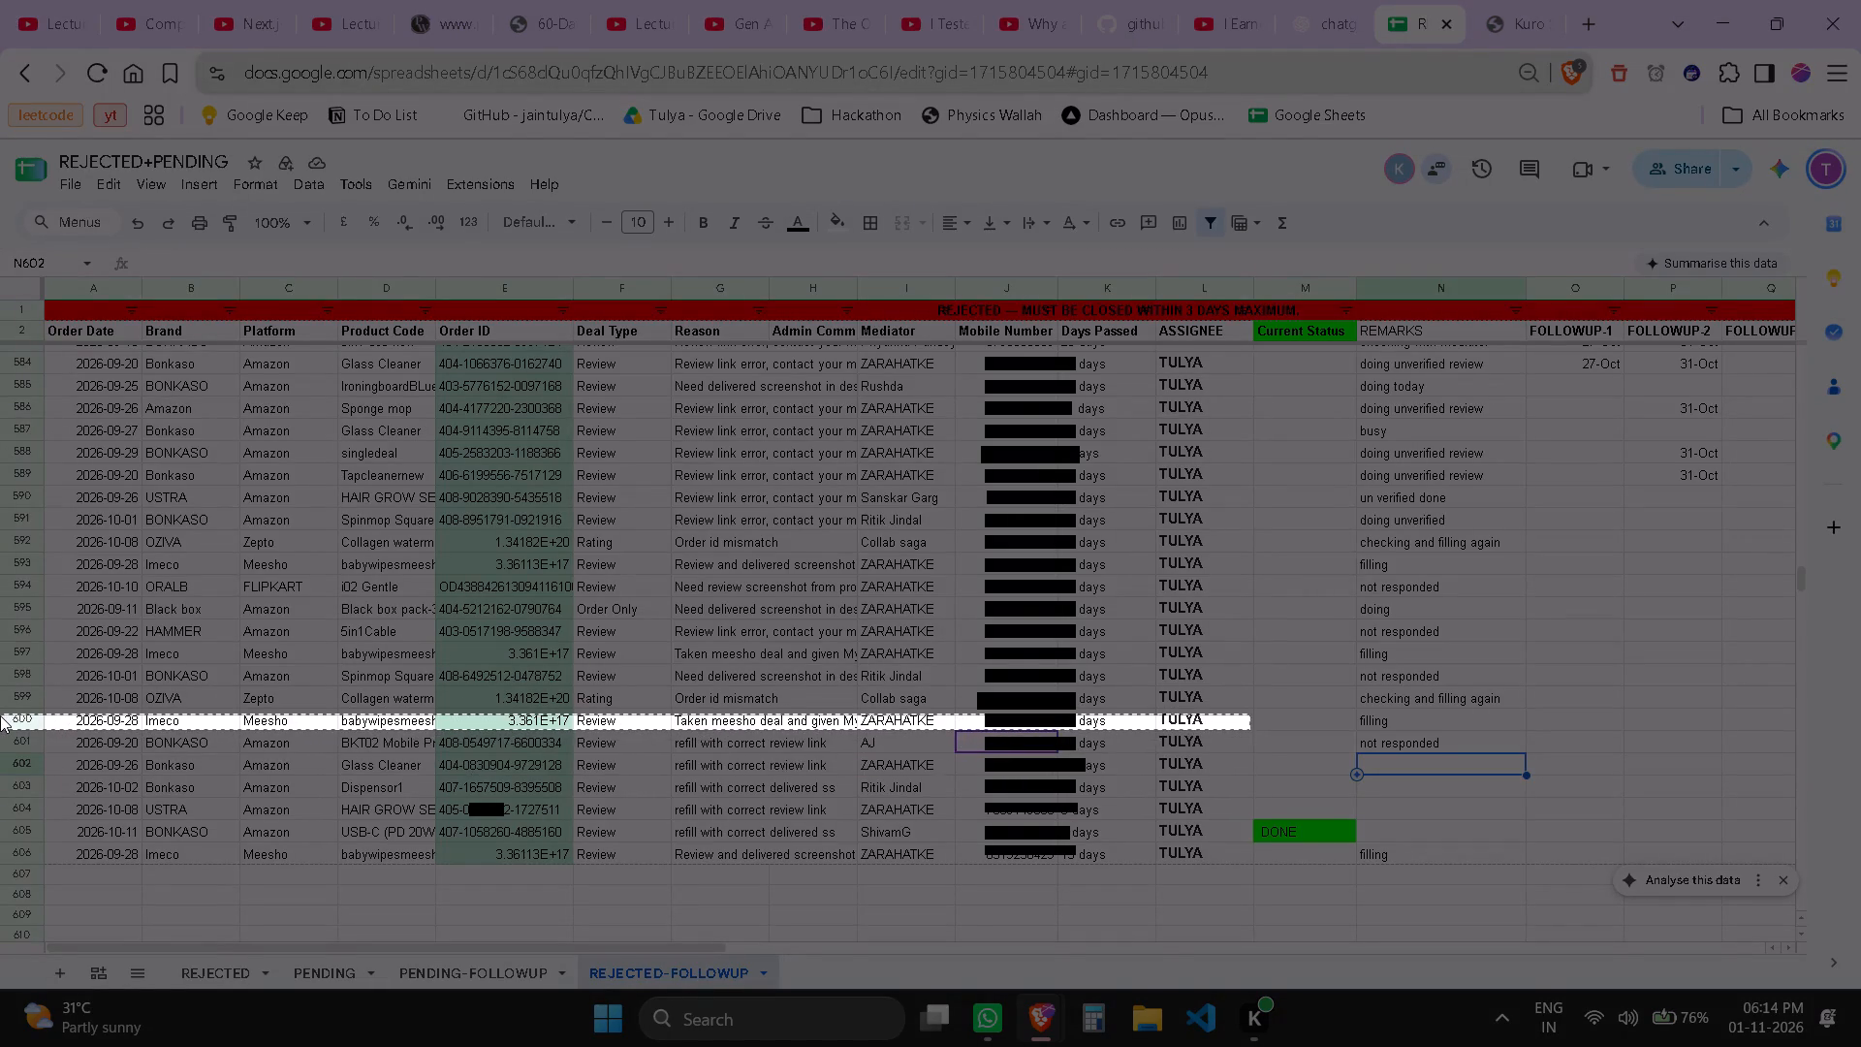
pyautogui.moveTo(0, 715); pyautogui.dragTo(0, 708)
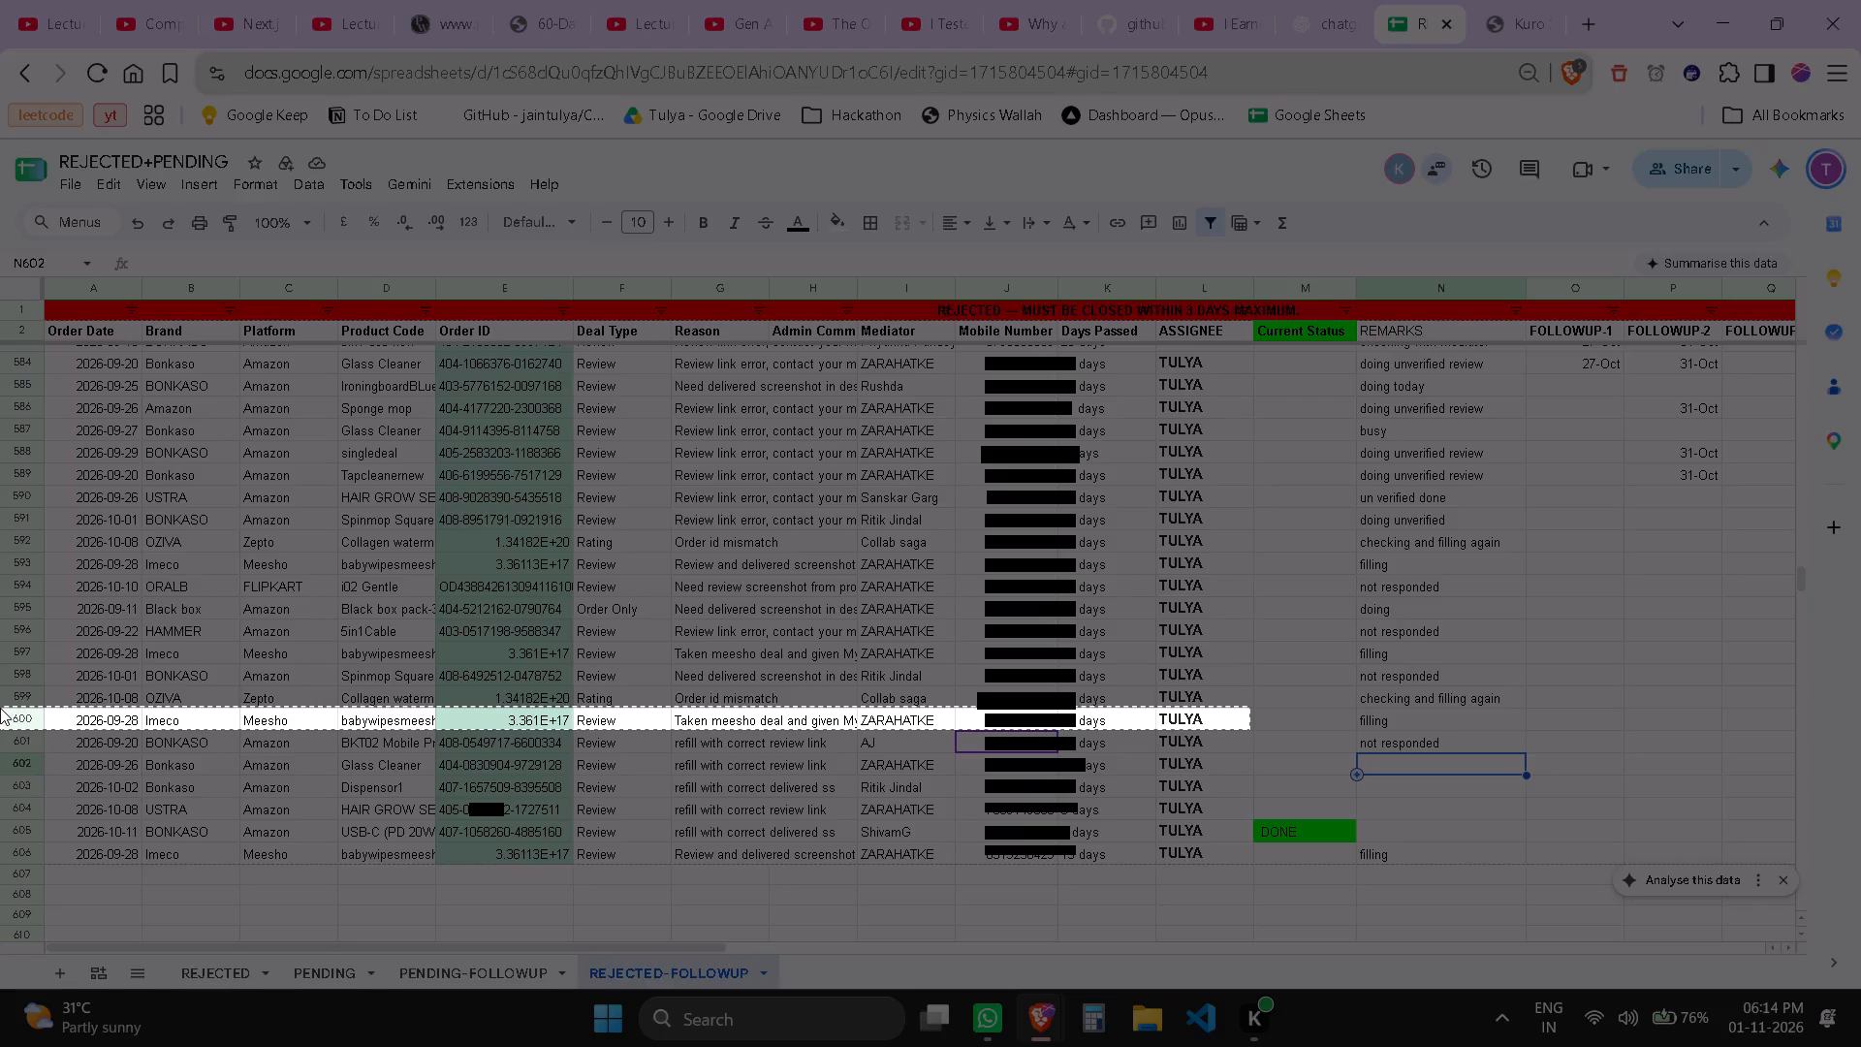
pyautogui.moveTo(0, 708); pyautogui.dragTo(0, 709)
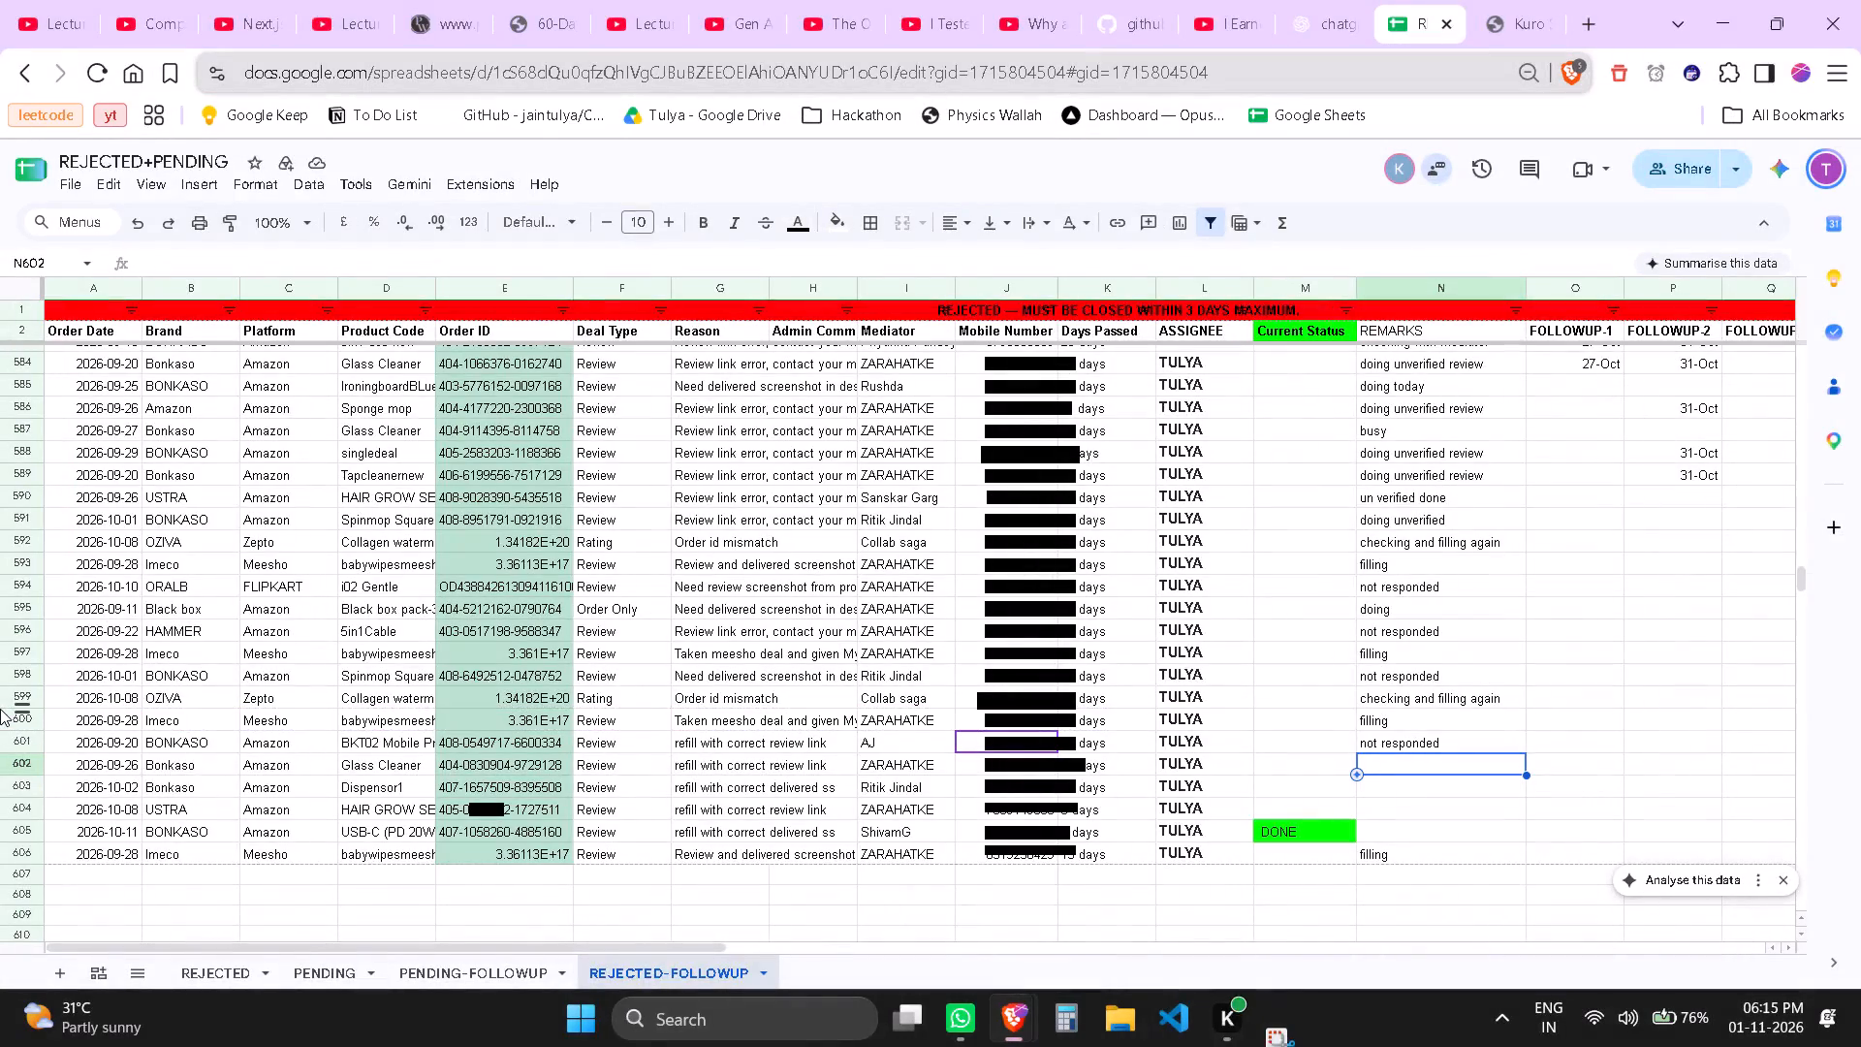
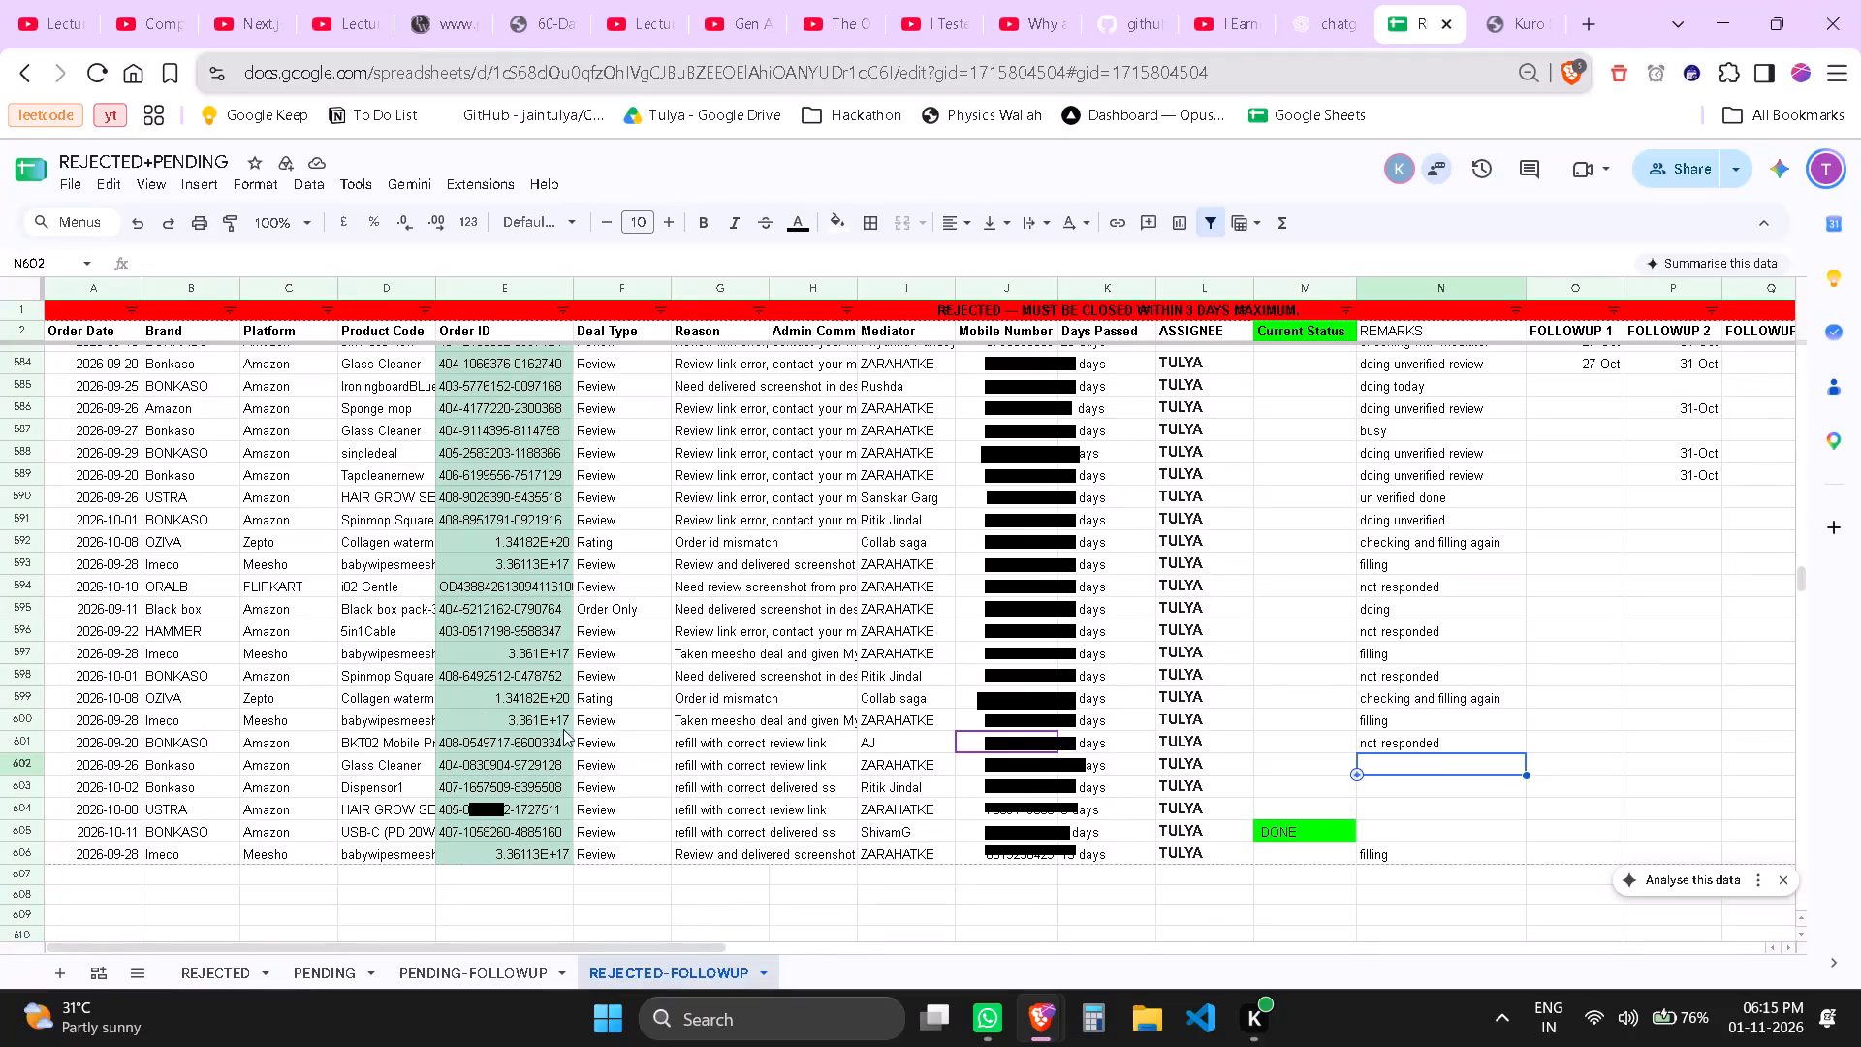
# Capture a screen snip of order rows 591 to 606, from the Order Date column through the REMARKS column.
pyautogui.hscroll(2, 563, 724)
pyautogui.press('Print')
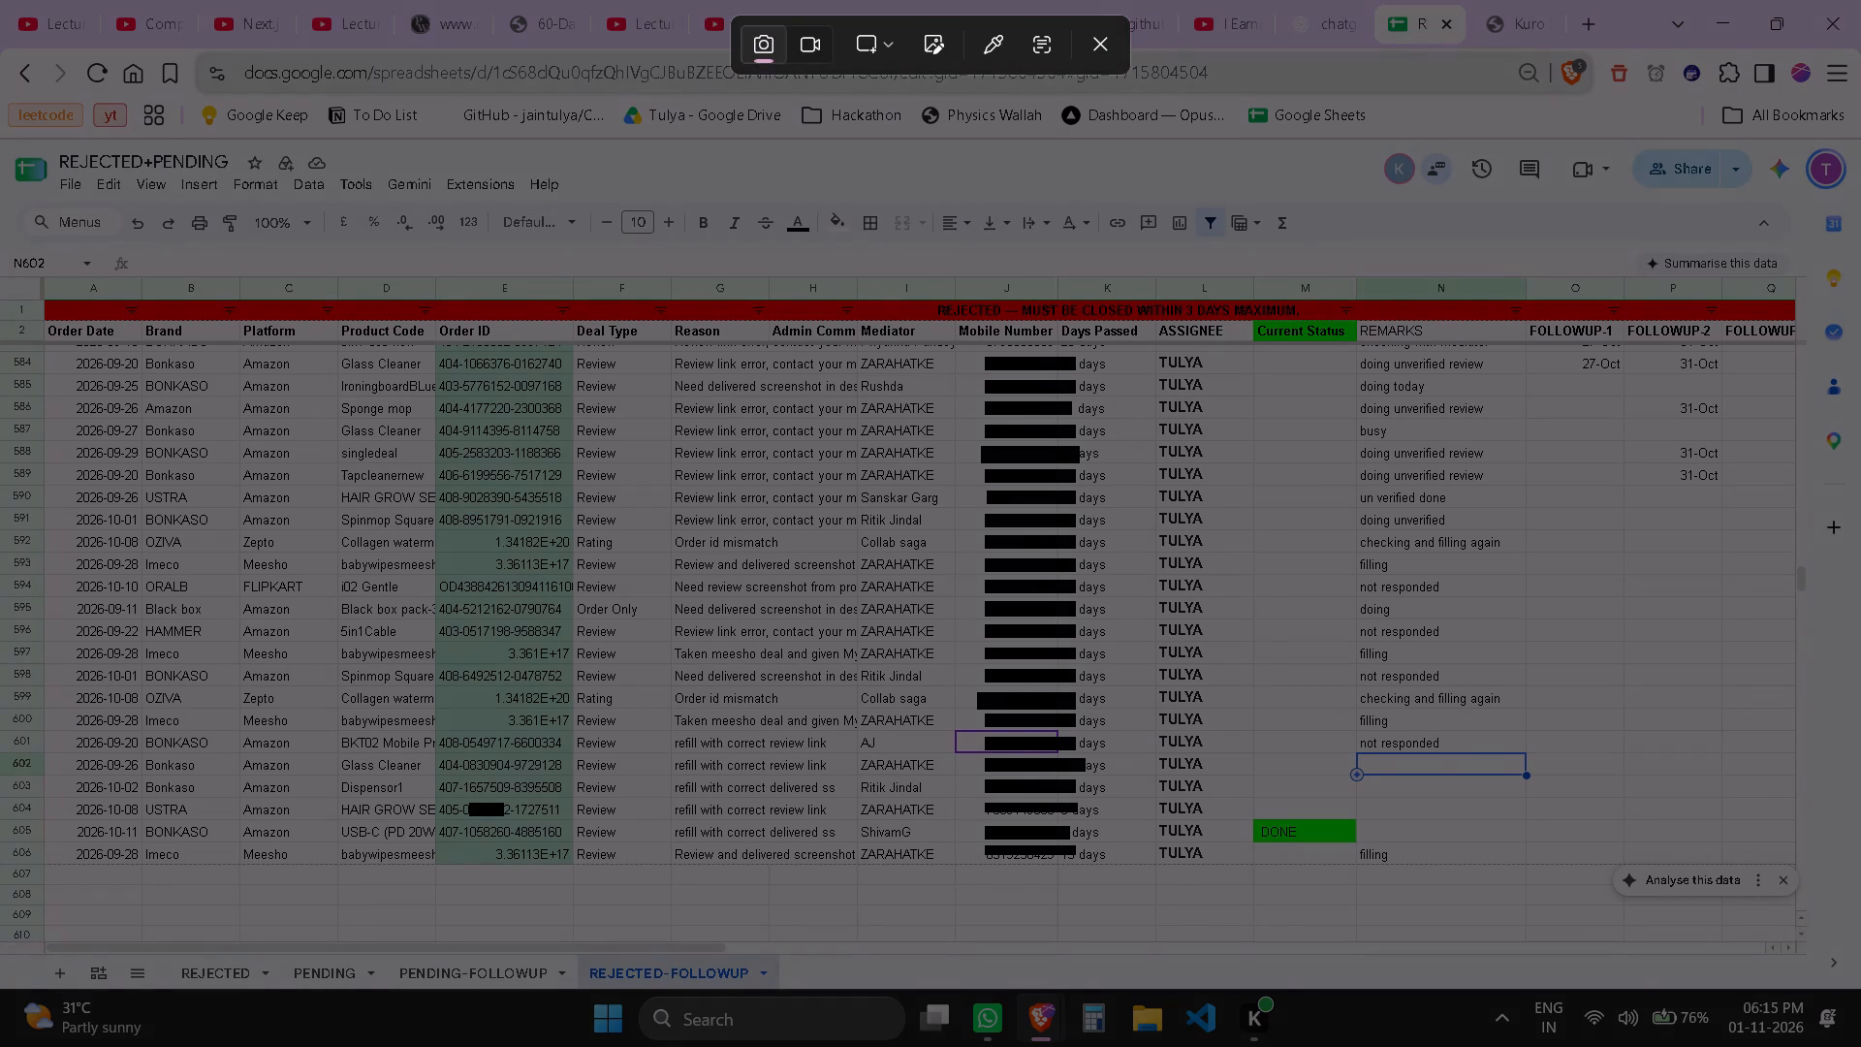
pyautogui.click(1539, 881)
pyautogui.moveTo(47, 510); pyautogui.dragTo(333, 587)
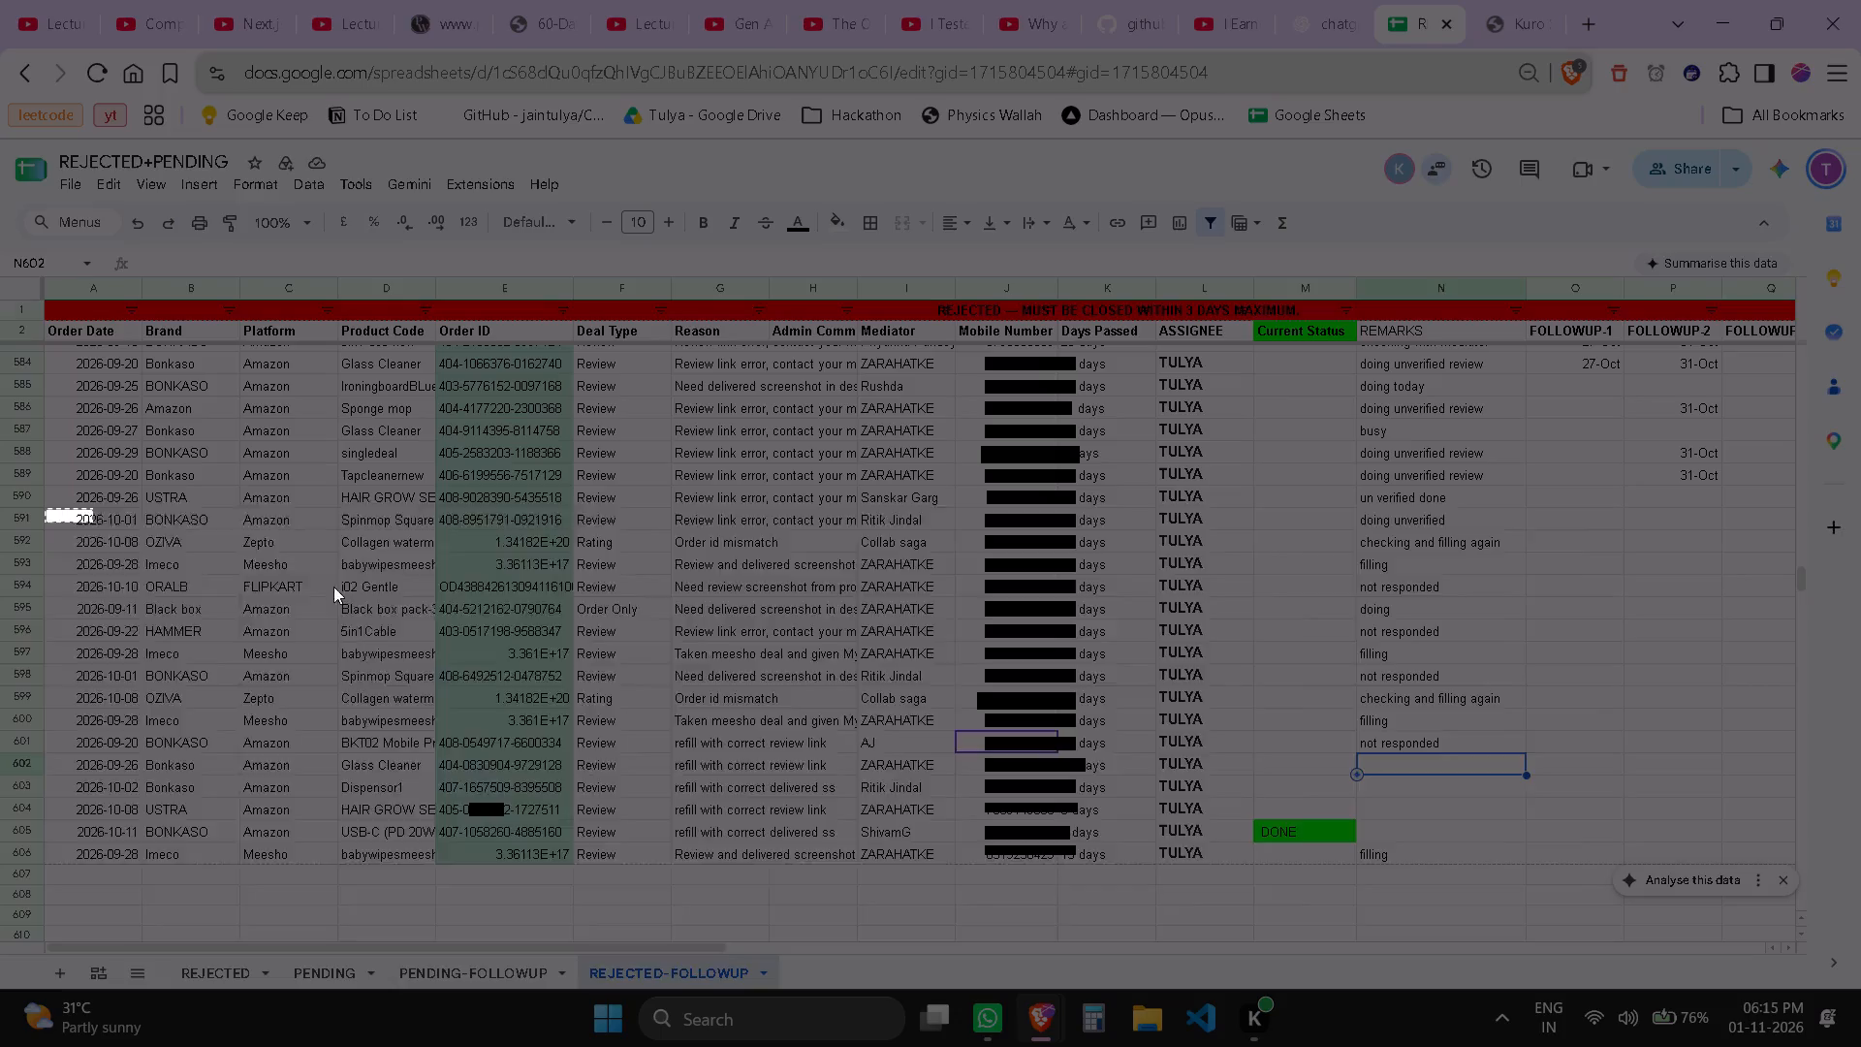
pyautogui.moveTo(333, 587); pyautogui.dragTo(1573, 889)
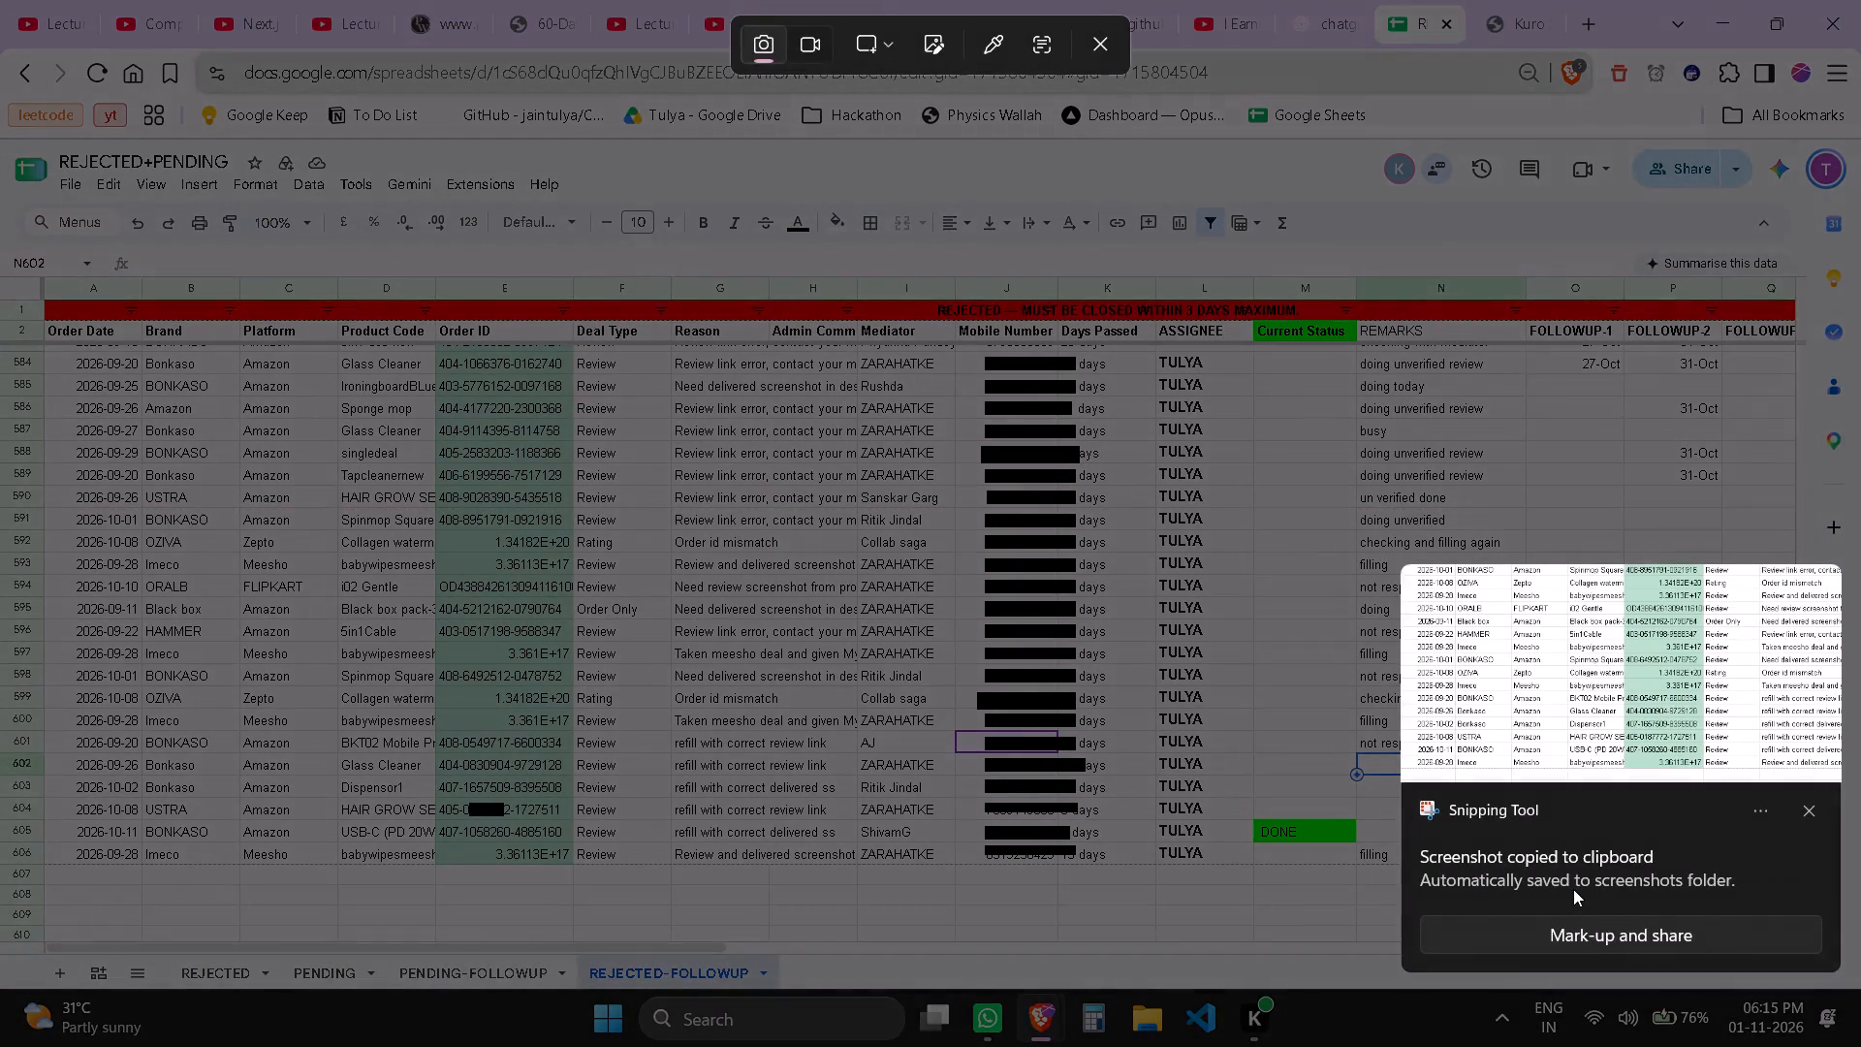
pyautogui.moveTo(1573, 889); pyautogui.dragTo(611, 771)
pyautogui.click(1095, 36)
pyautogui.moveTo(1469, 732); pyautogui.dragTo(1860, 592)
# Retake the screen snip to cover order rows 589 to 606, from the row numbers through the REMARKS column.
pyautogui.press('Print')
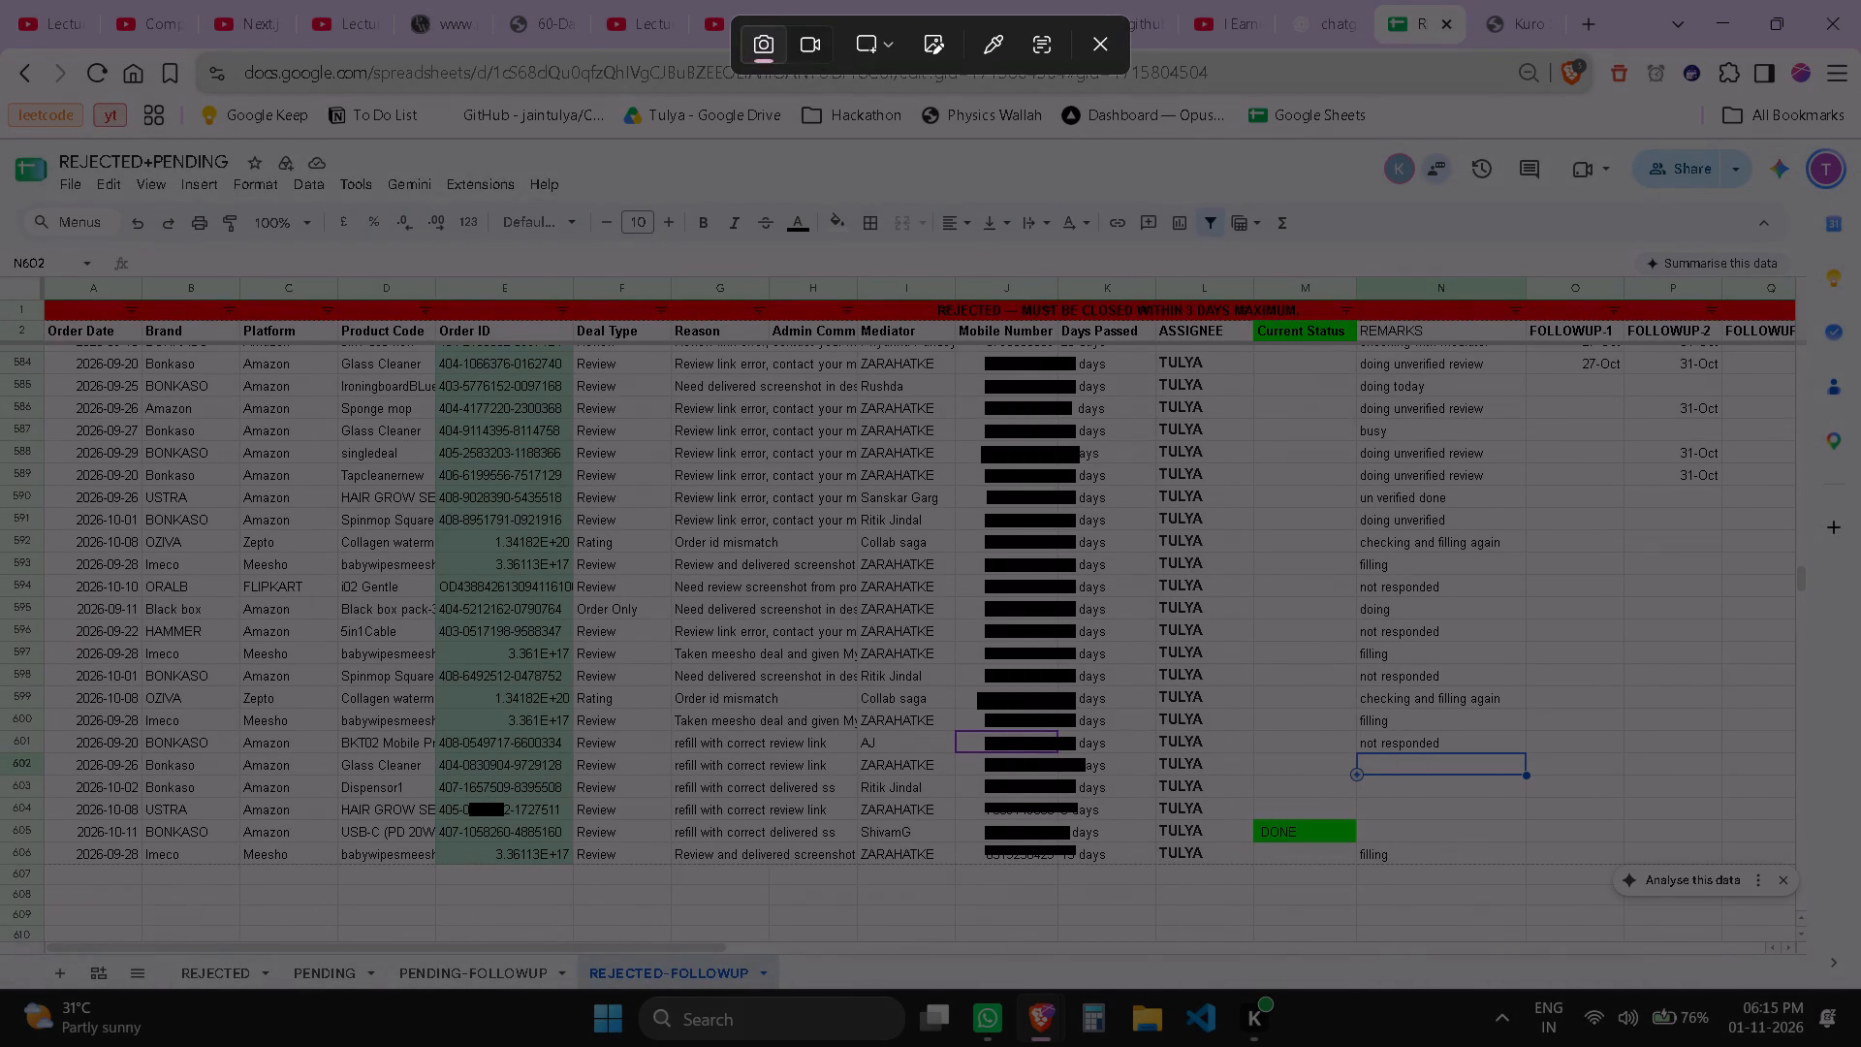
pyautogui.moveTo(6, 461); pyautogui.dragTo(1860, 1045)
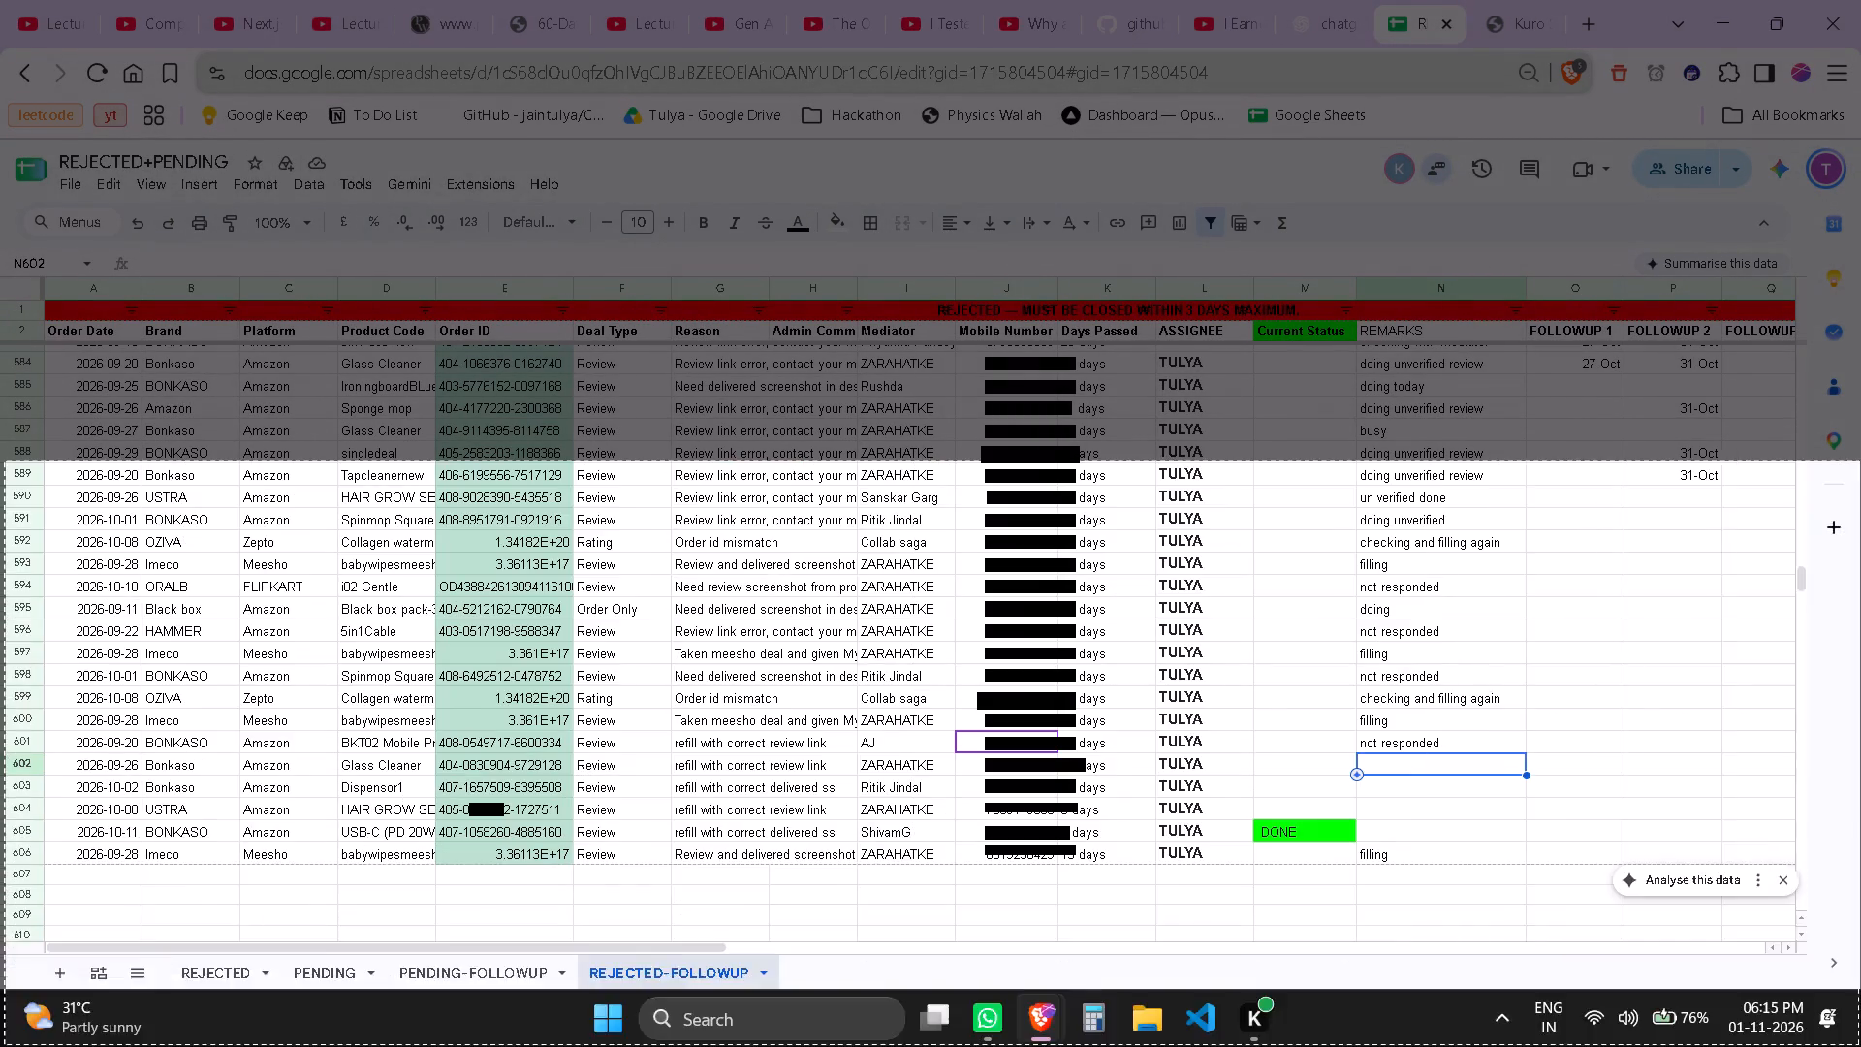
pyautogui.moveTo(1860, 1045); pyautogui.dragTo(1537, 870)
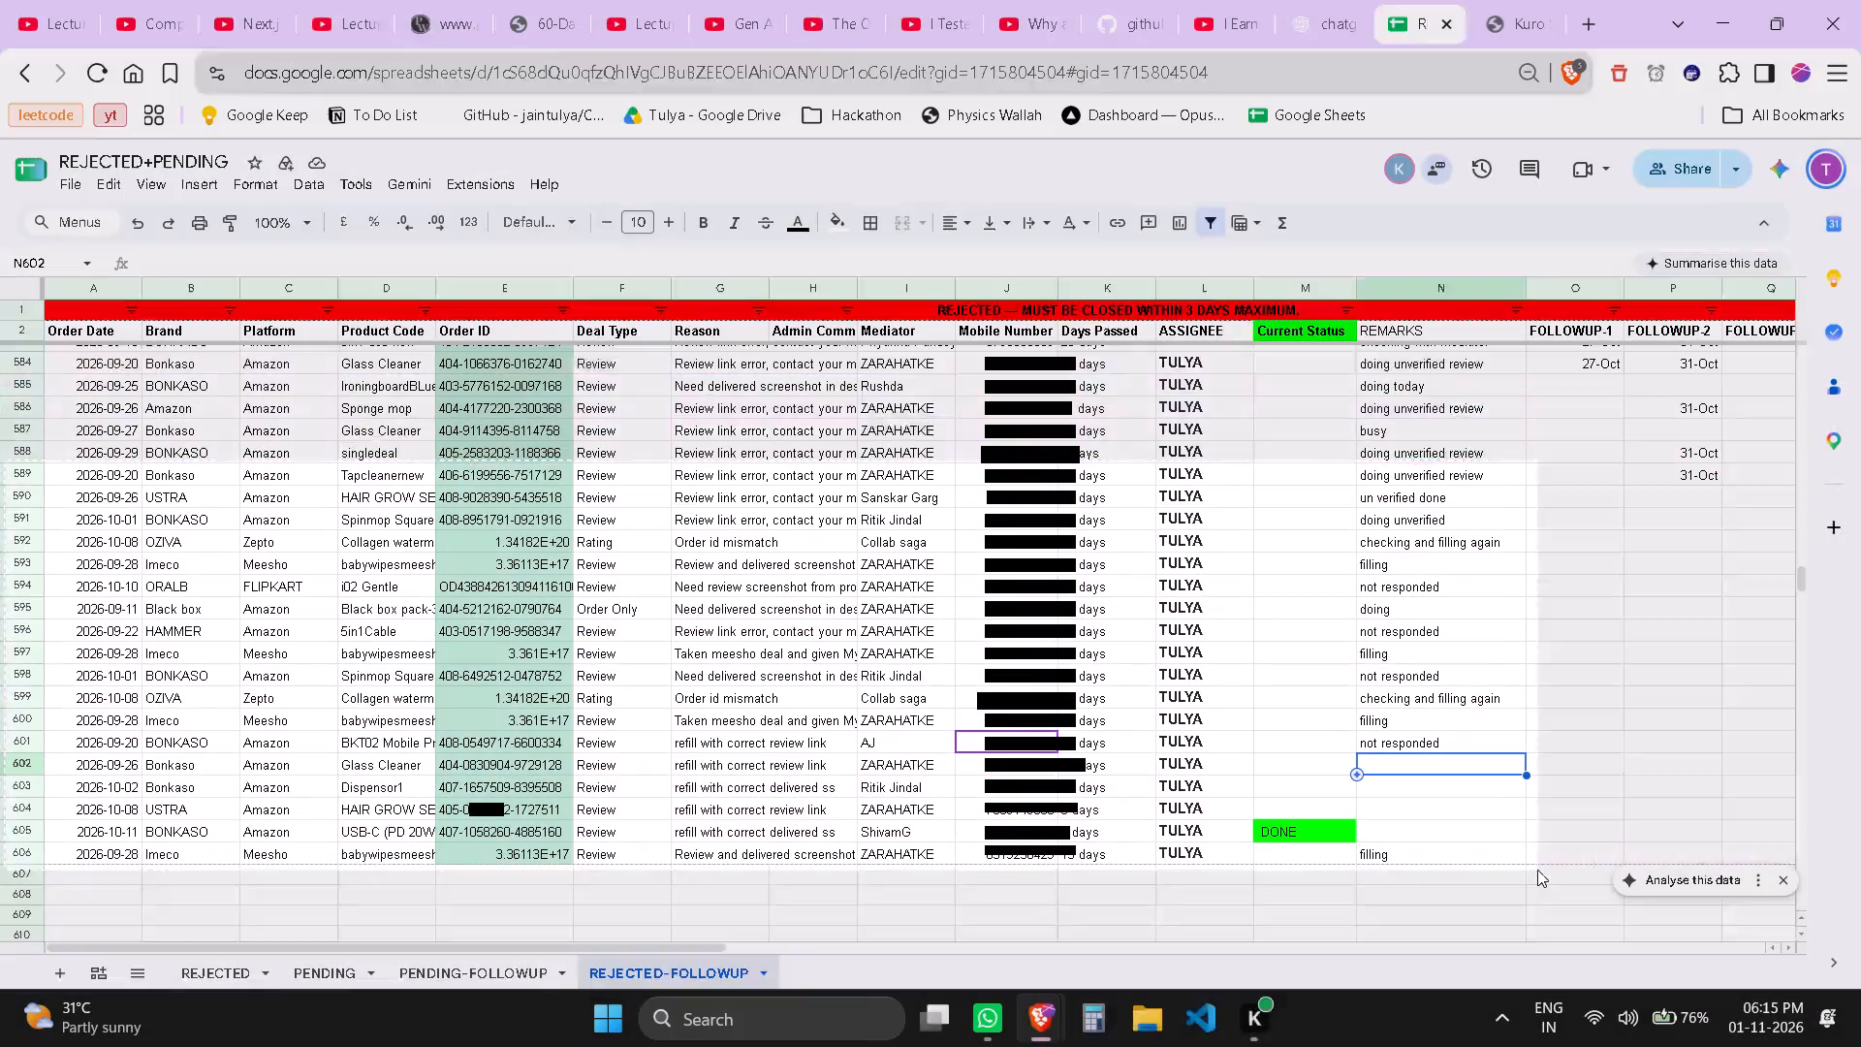
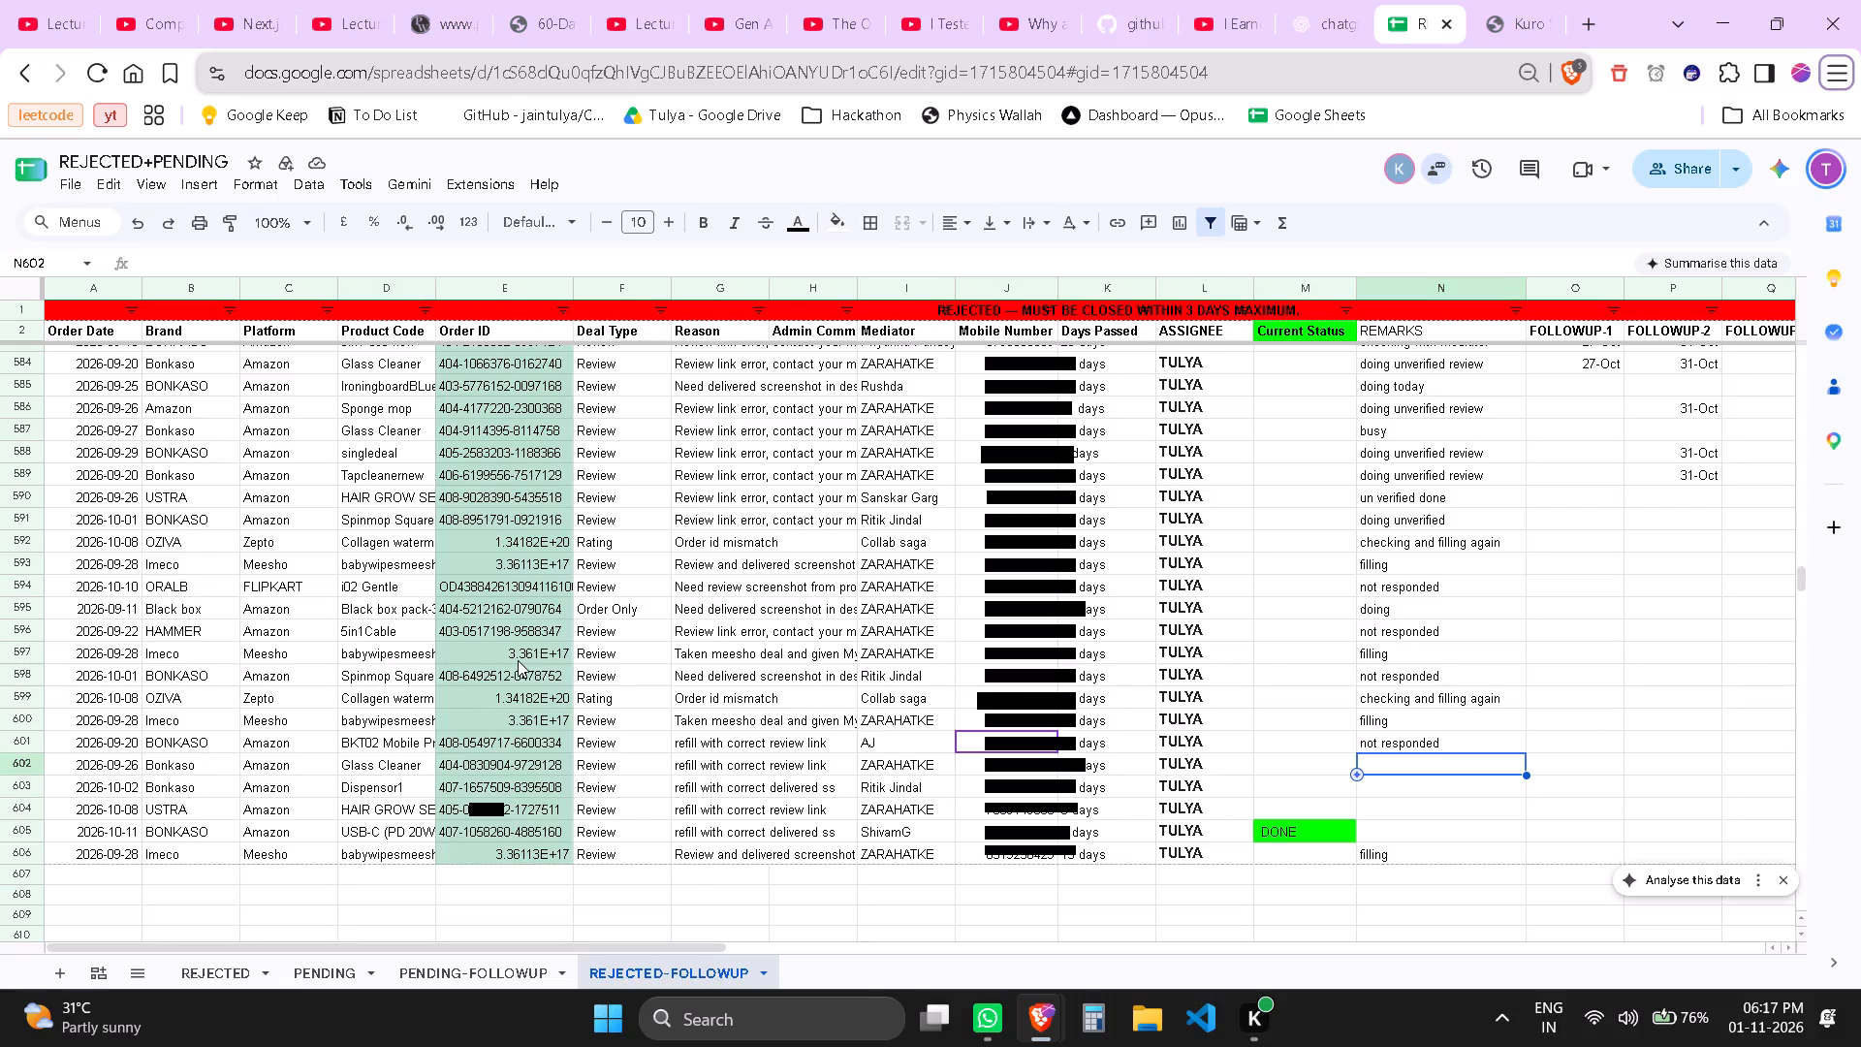
# Replace the remark for the BONKASO BKT02 Mobile Printer order in row 601 with "unverified acc".
pyautogui.click(387, 737)
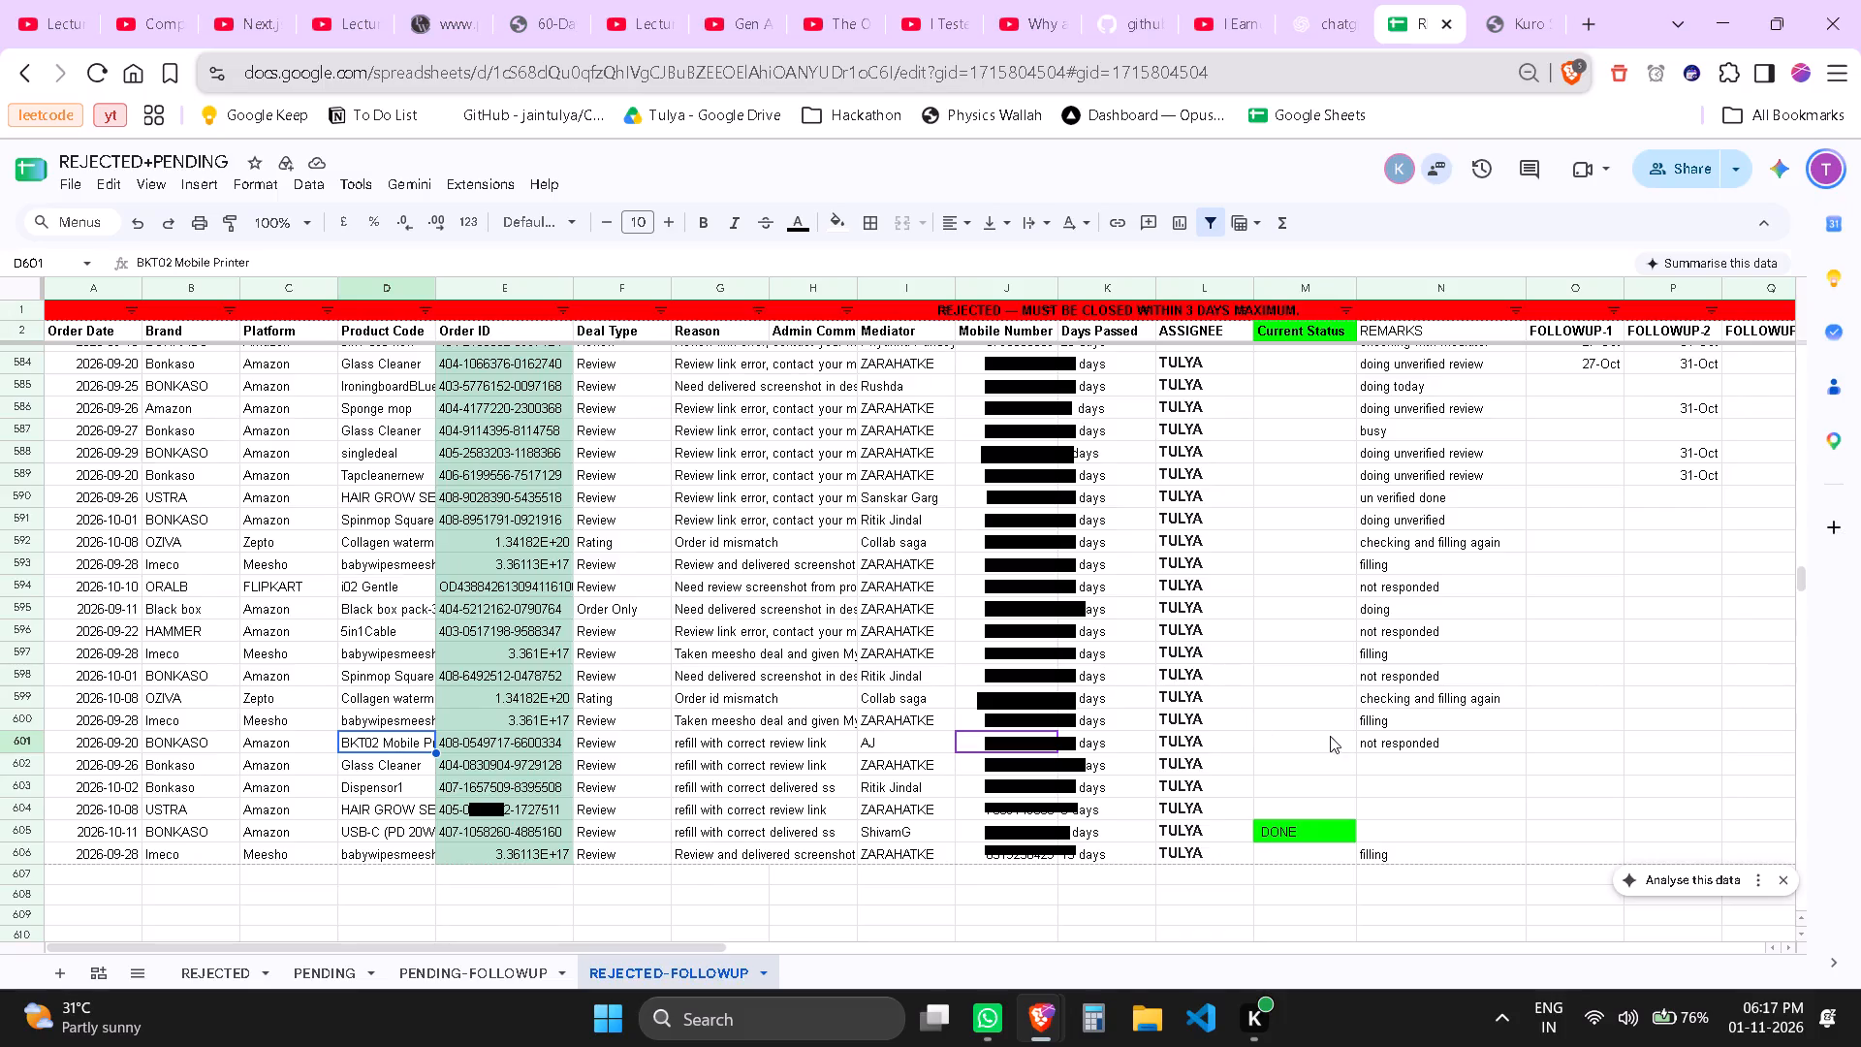
pyautogui.click(1373, 741)
pyautogui.press('BackSpace')
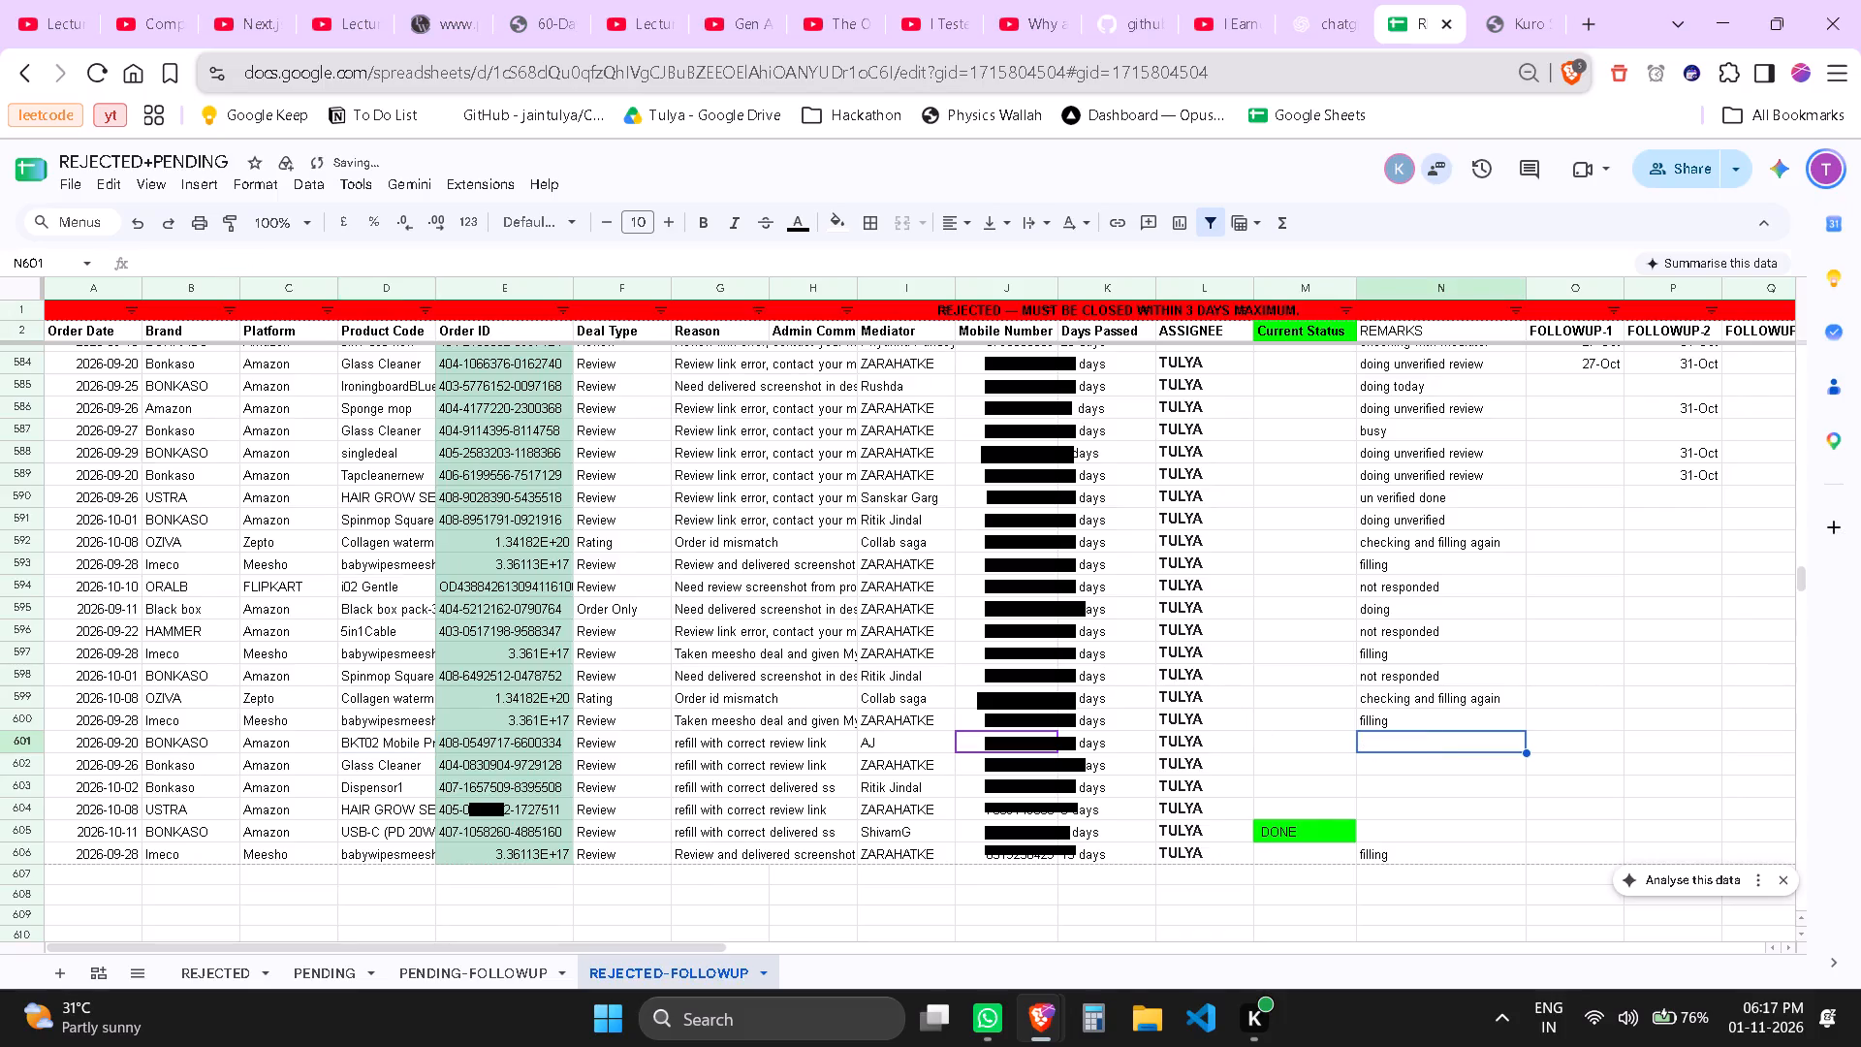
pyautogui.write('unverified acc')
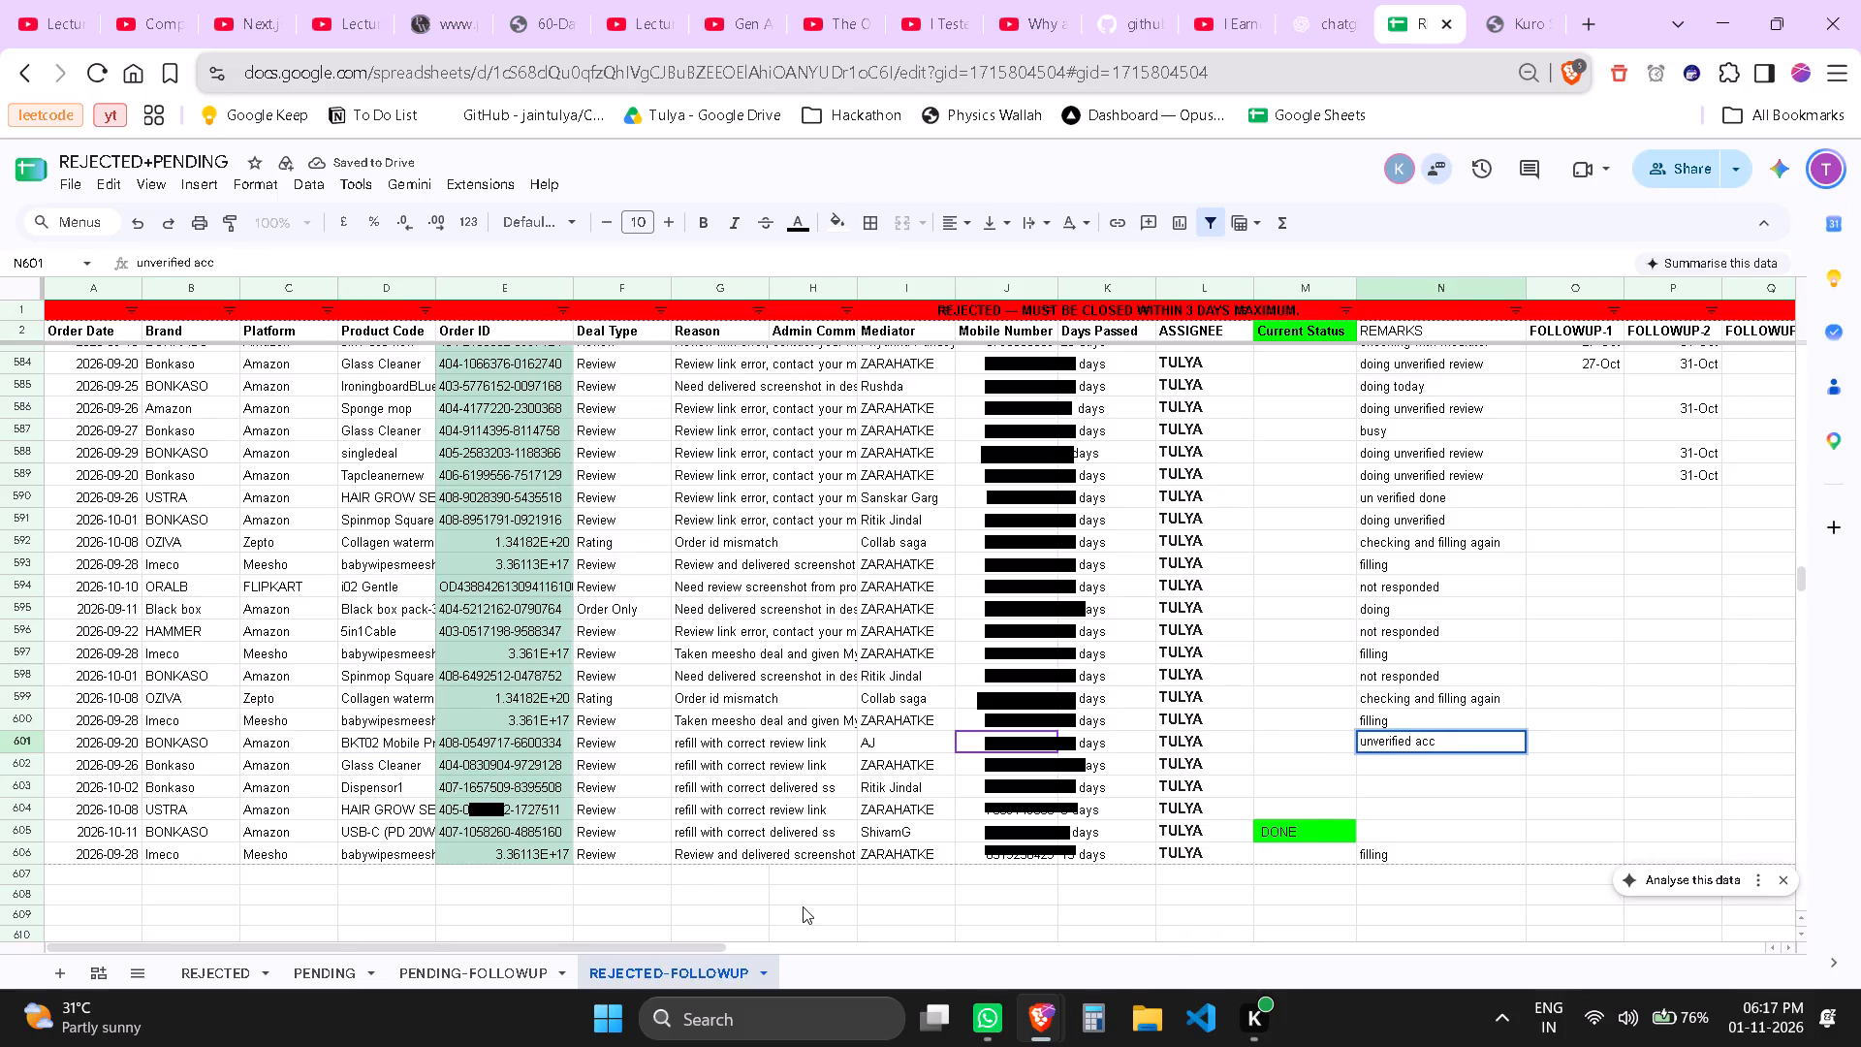
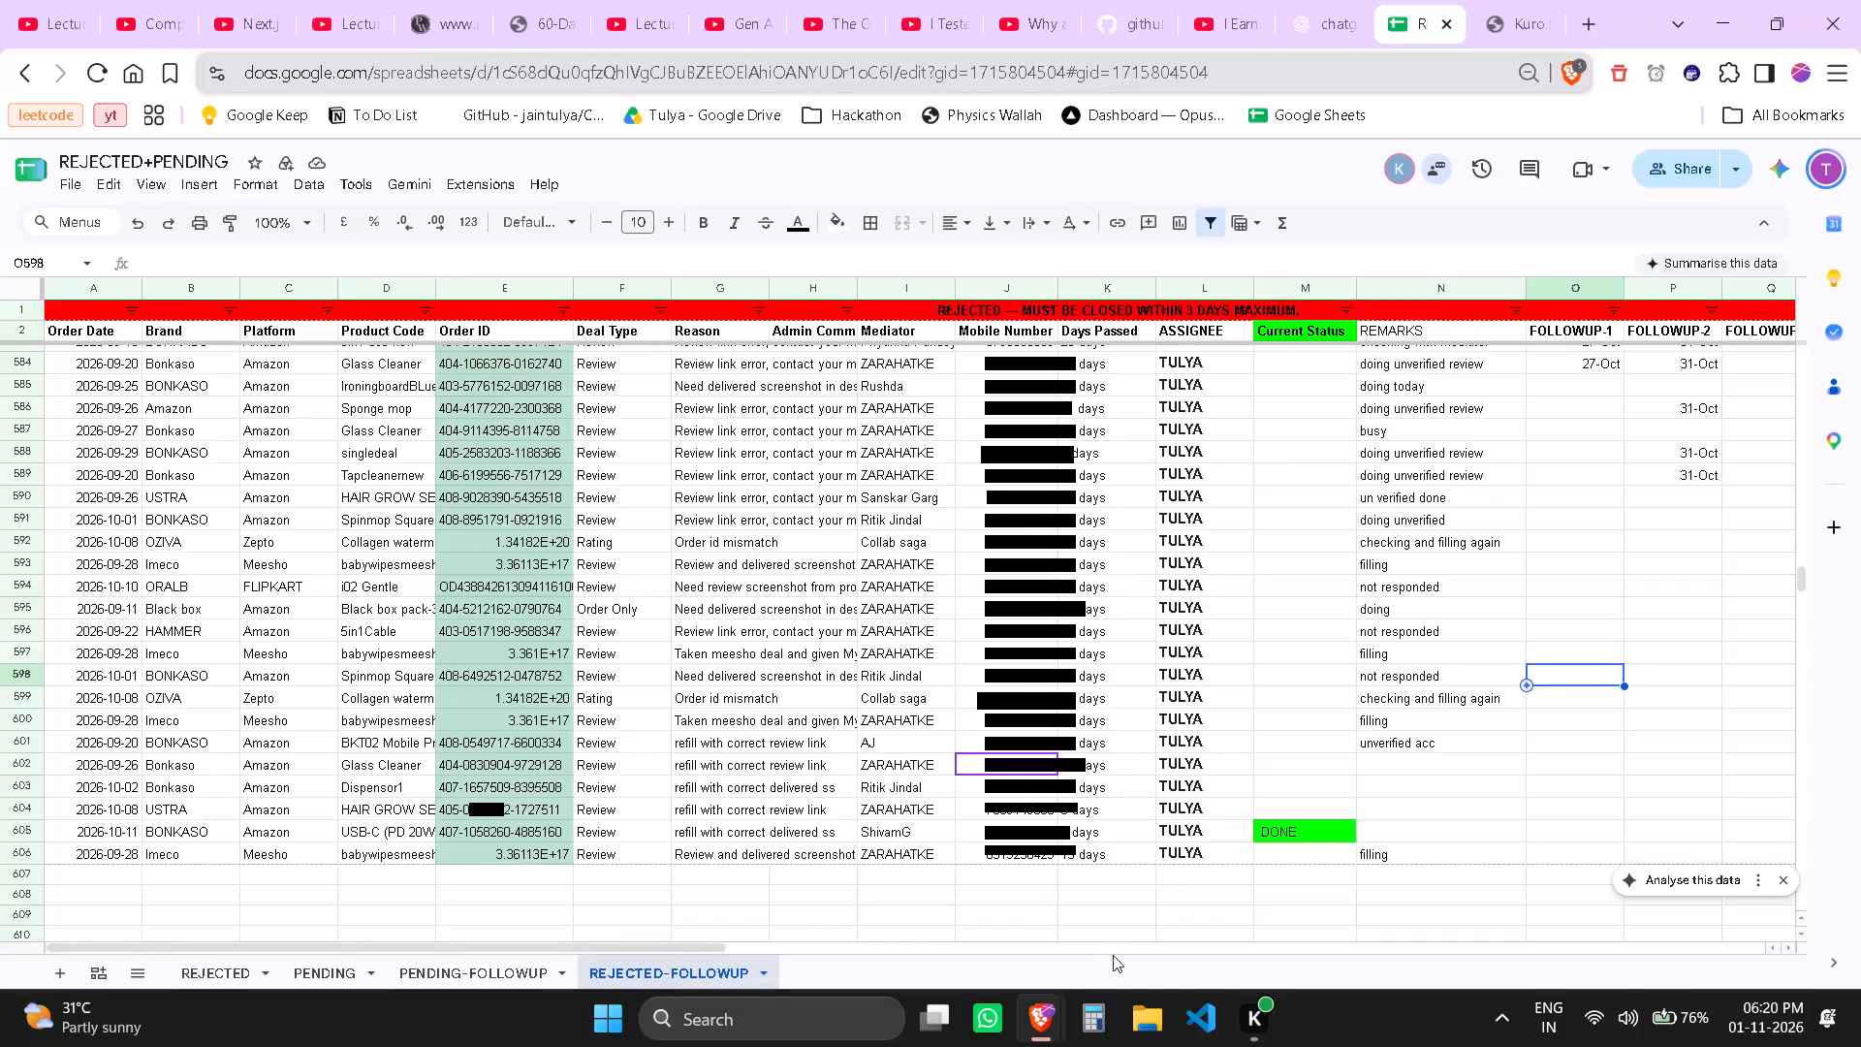
# Enter the remark "not responded" for the Bonkaso Glass Cleaner order in row 602.
pyautogui.click(1405, 763)
pyautogui.write('no6')
pyautogui.press('space')
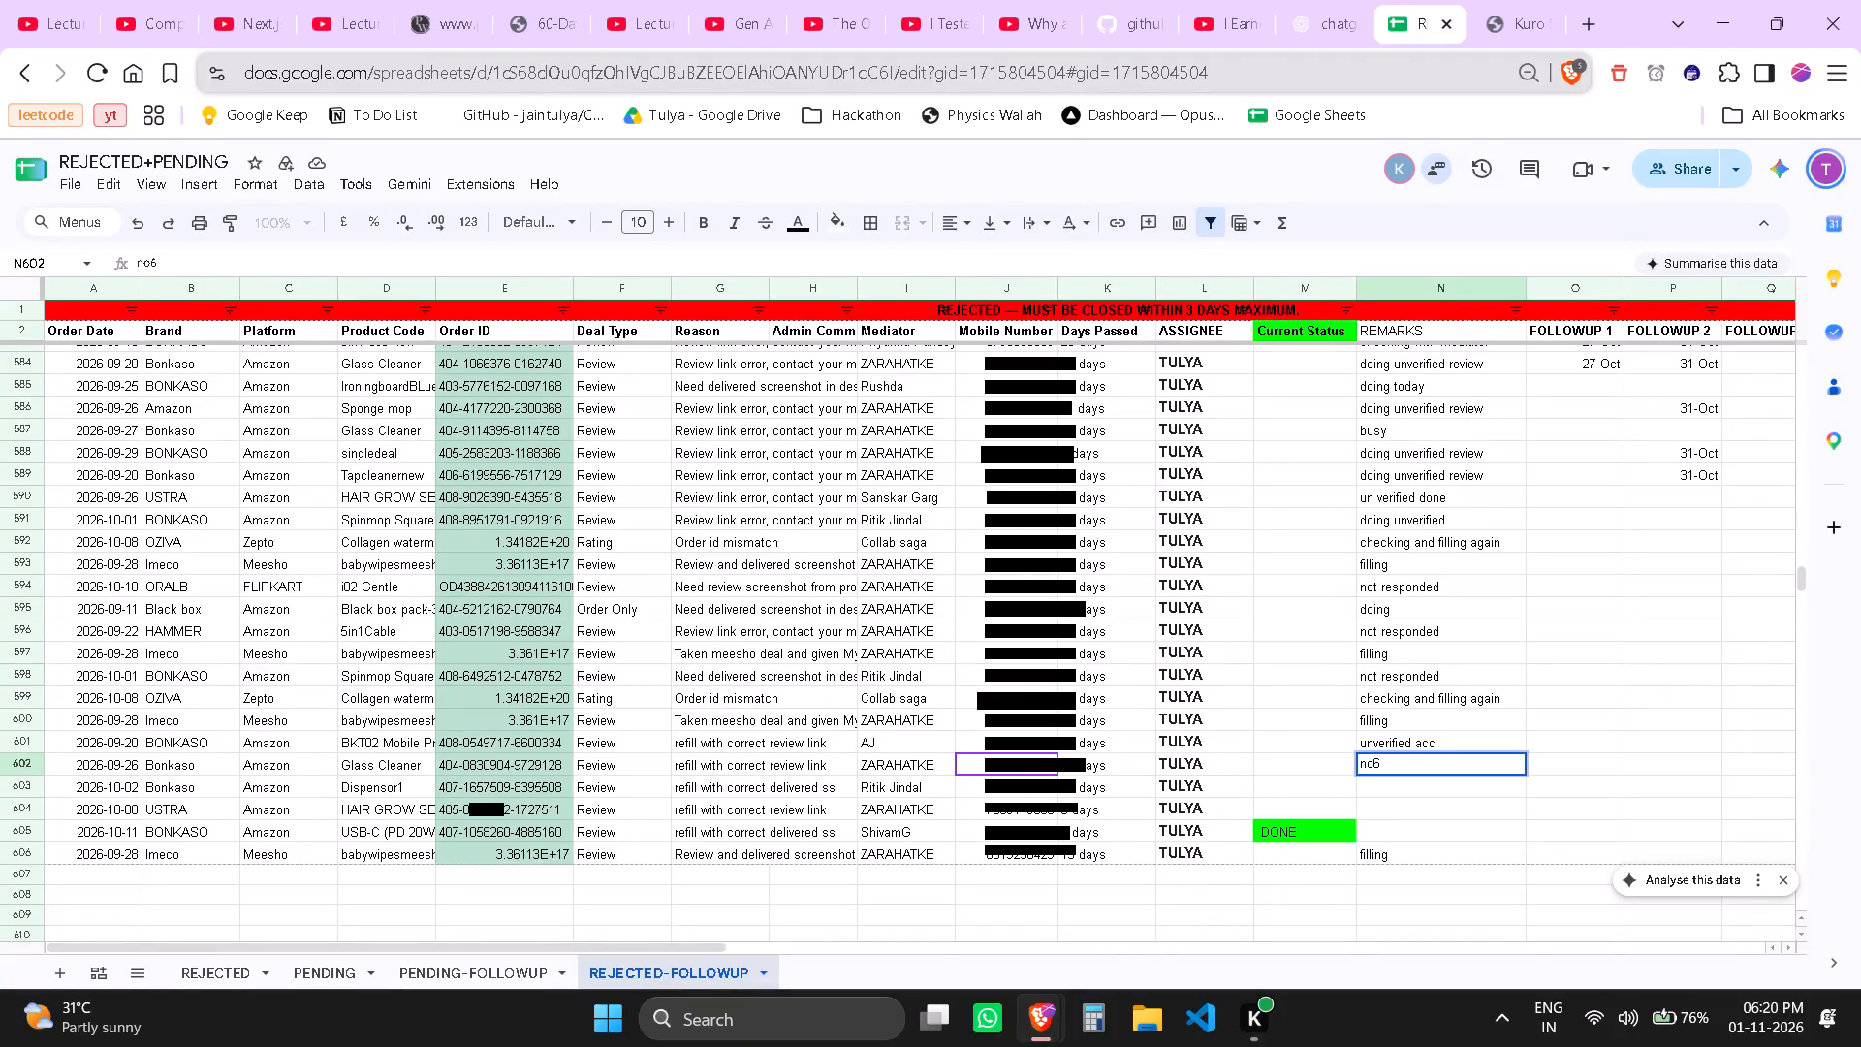
pyautogui.press('BackSpace')
pyautogui.press('BackSpace')
pyautogui.write('t res')
pyautogui.write('ponded')
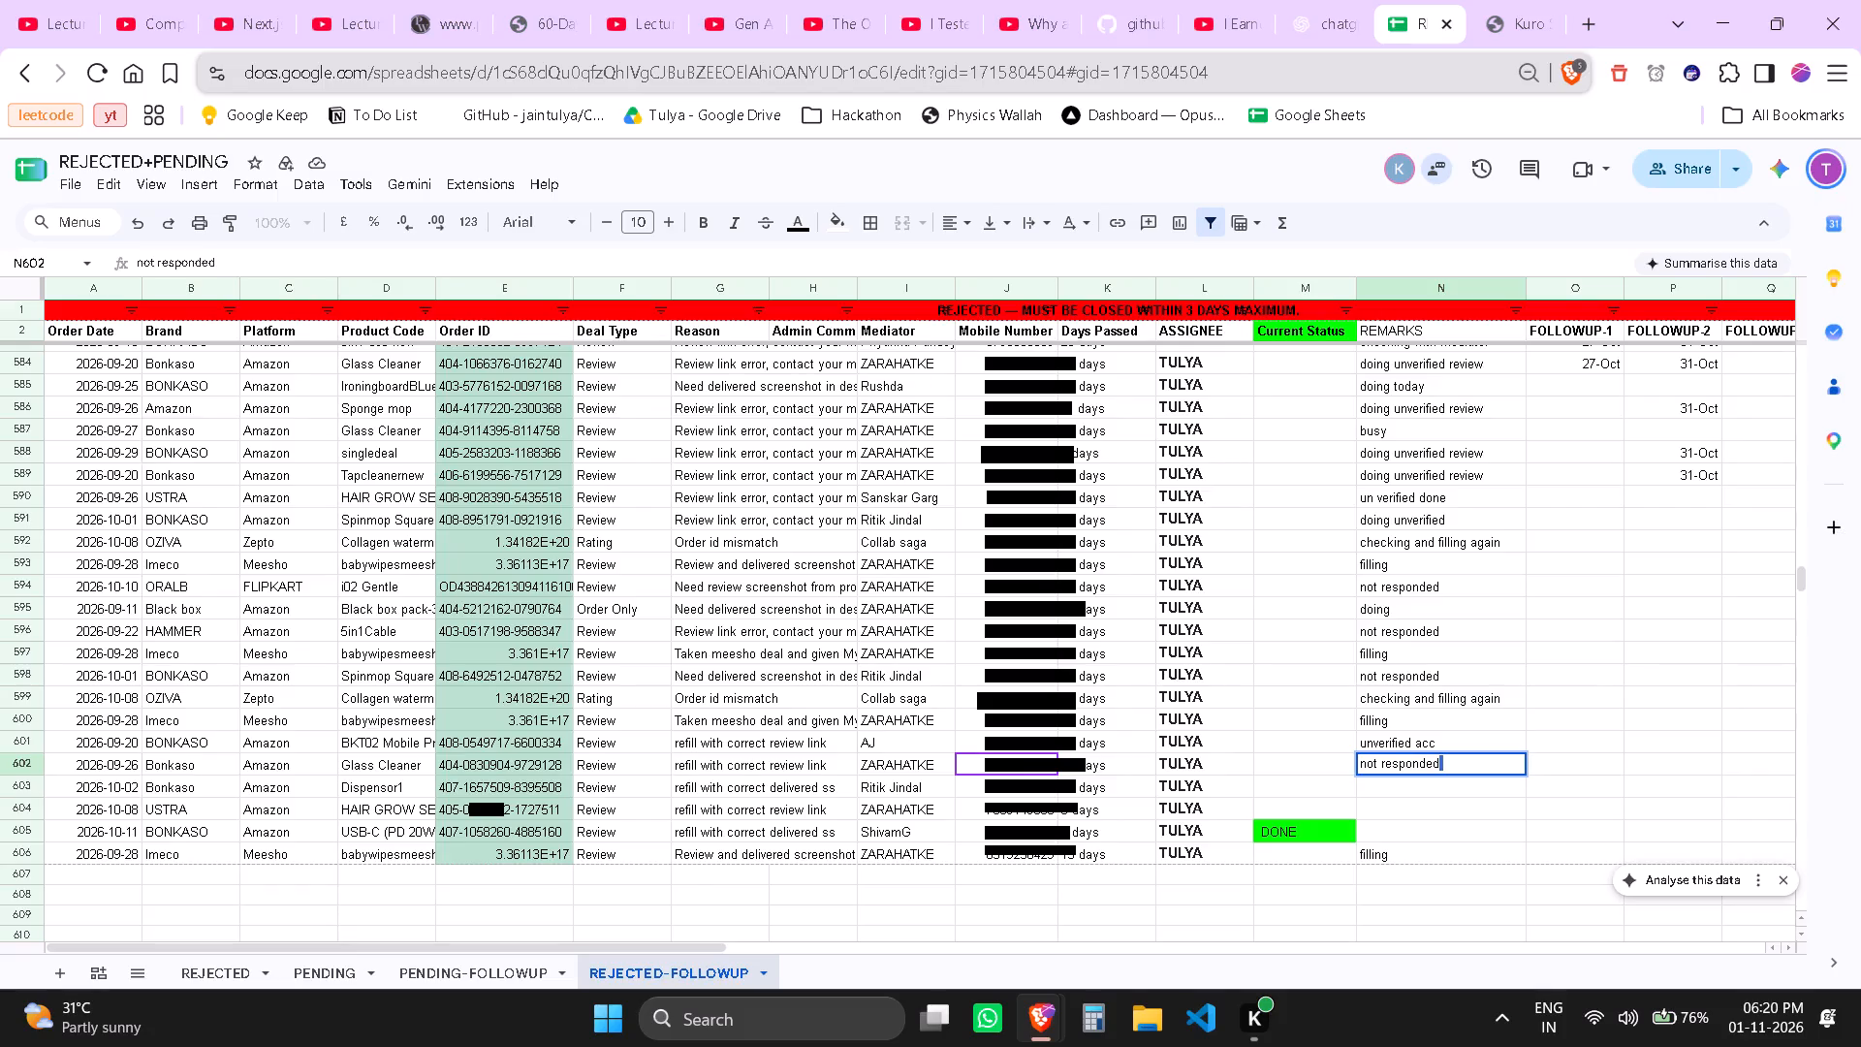
# Copy the "not responded" remark from row 602 into the REMARKS cell of the USTRA order in row 604.
pyautogui.hotkey('ctrl', 'c')
pyautogui.press('Down')
pyautogui.press('Down')
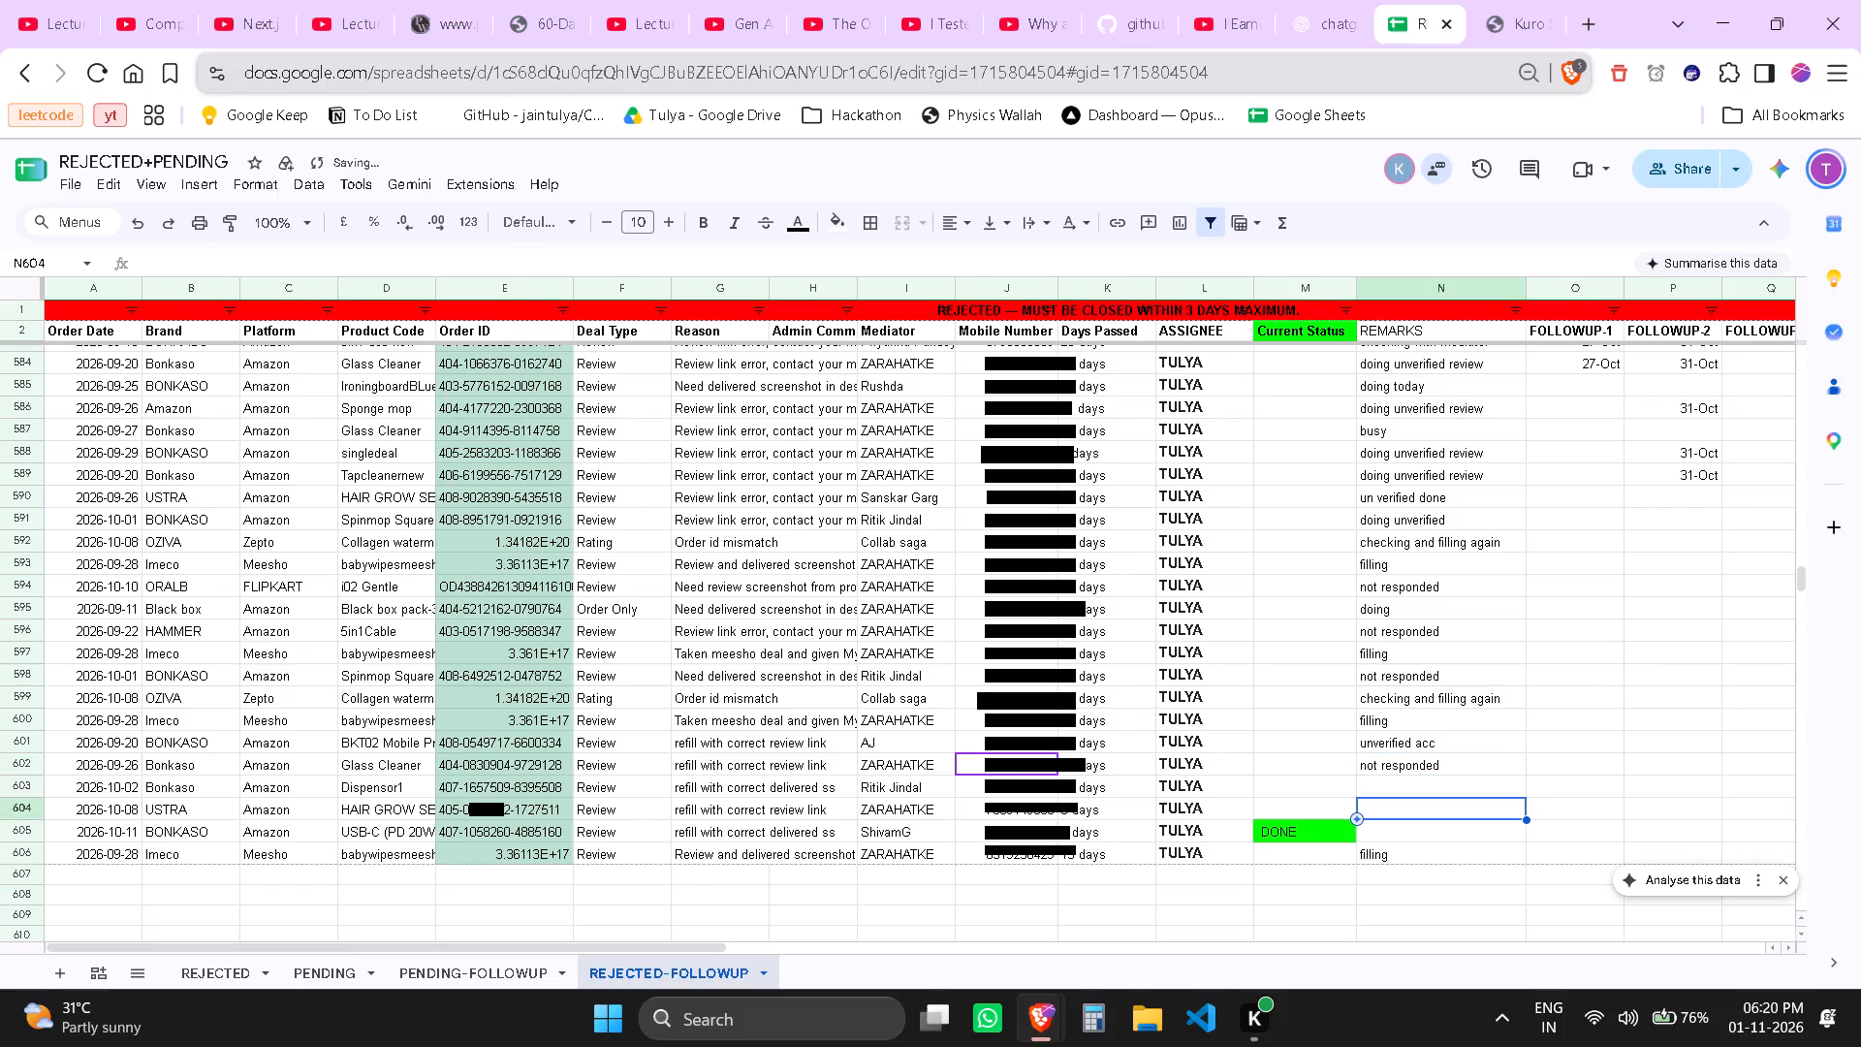
pyautogui.hotkey('ctrl', 'v')
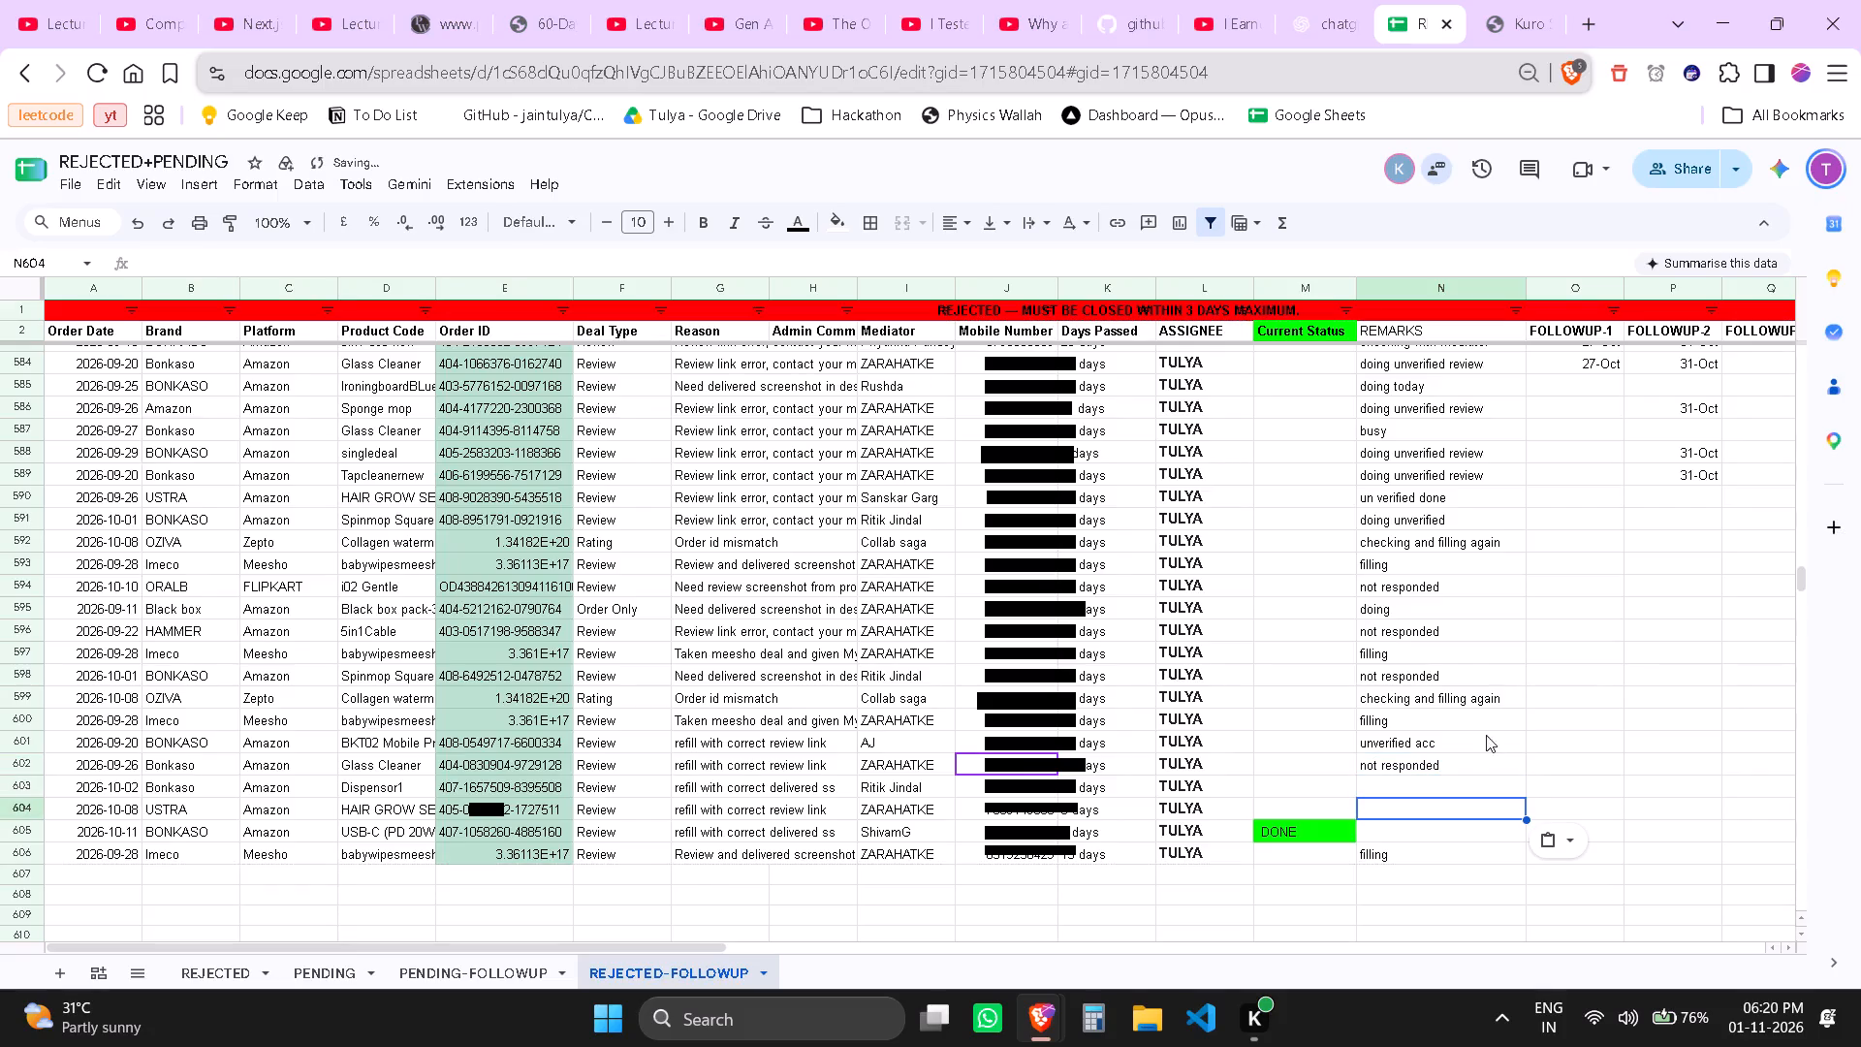
pyautogui.click(1435, 760)
pyautogui.hotkey('ctrl', 'c')
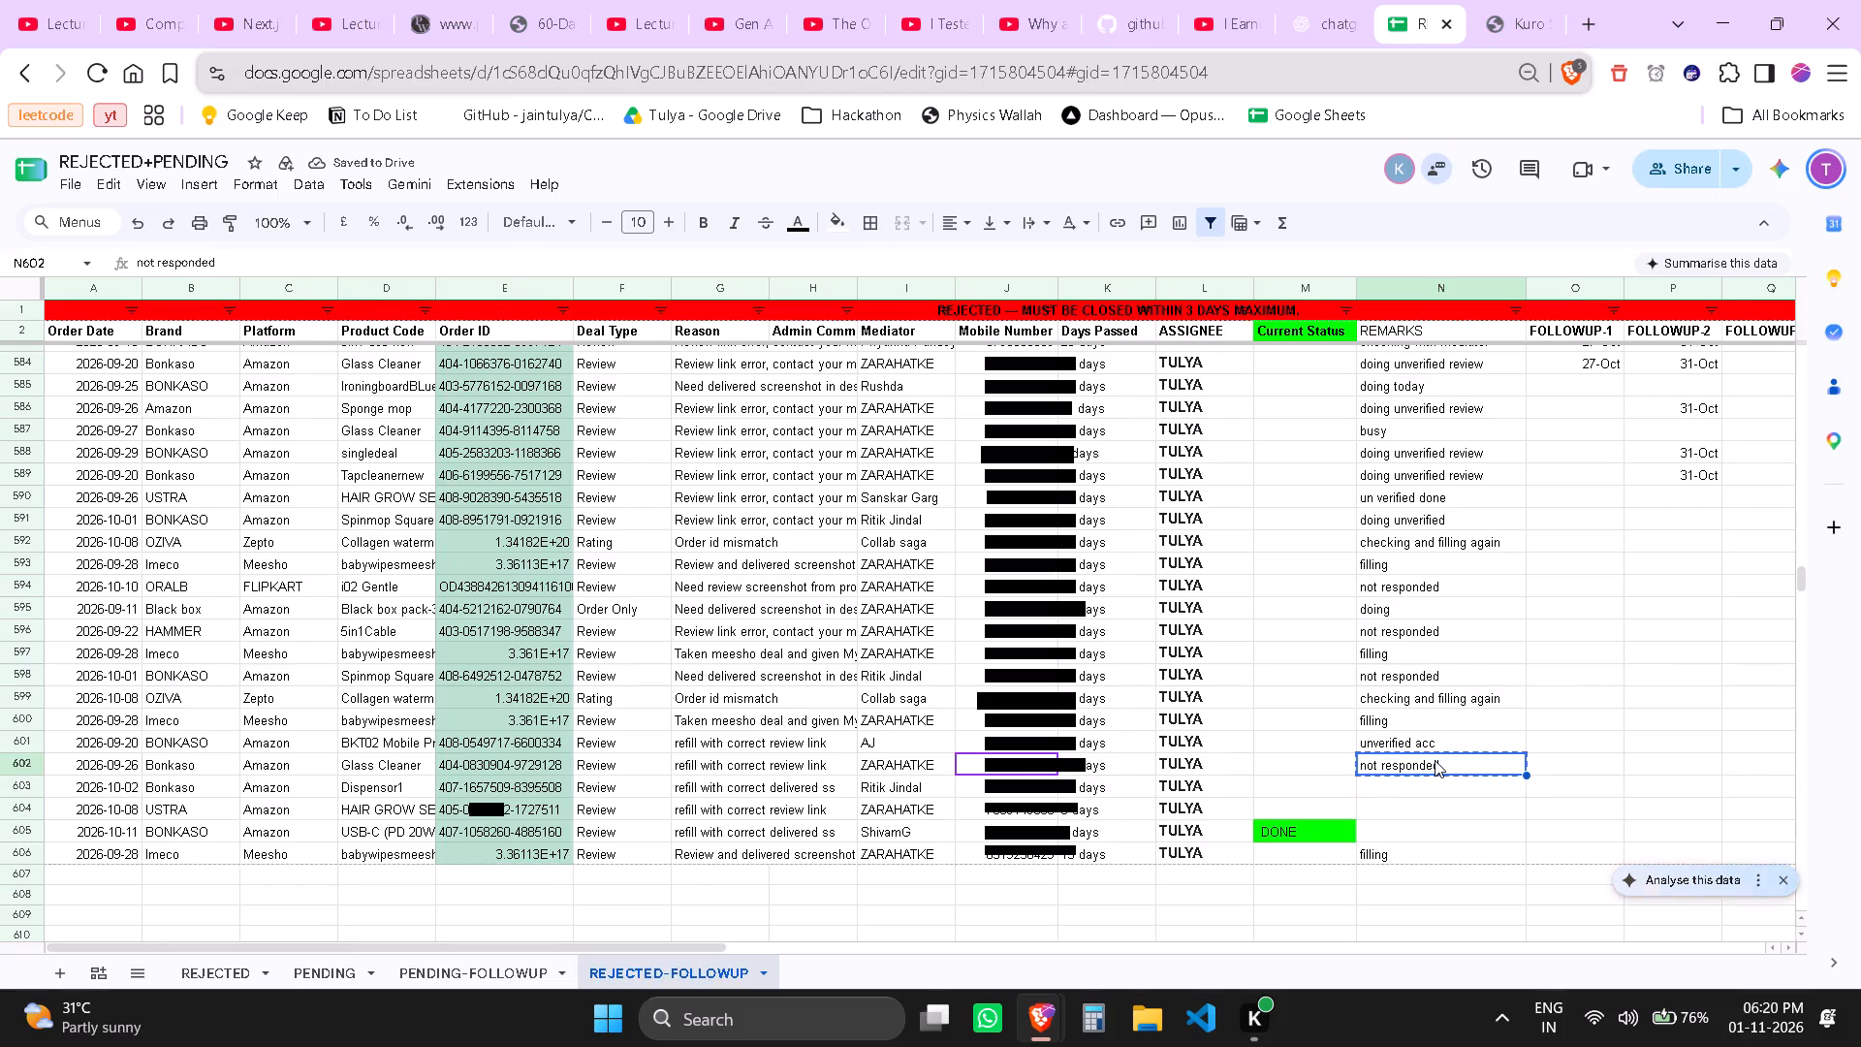
pyautogui.press('Down')
pyautogui.press('Down')
pyautogui.hotkey('ctrl', 'v')
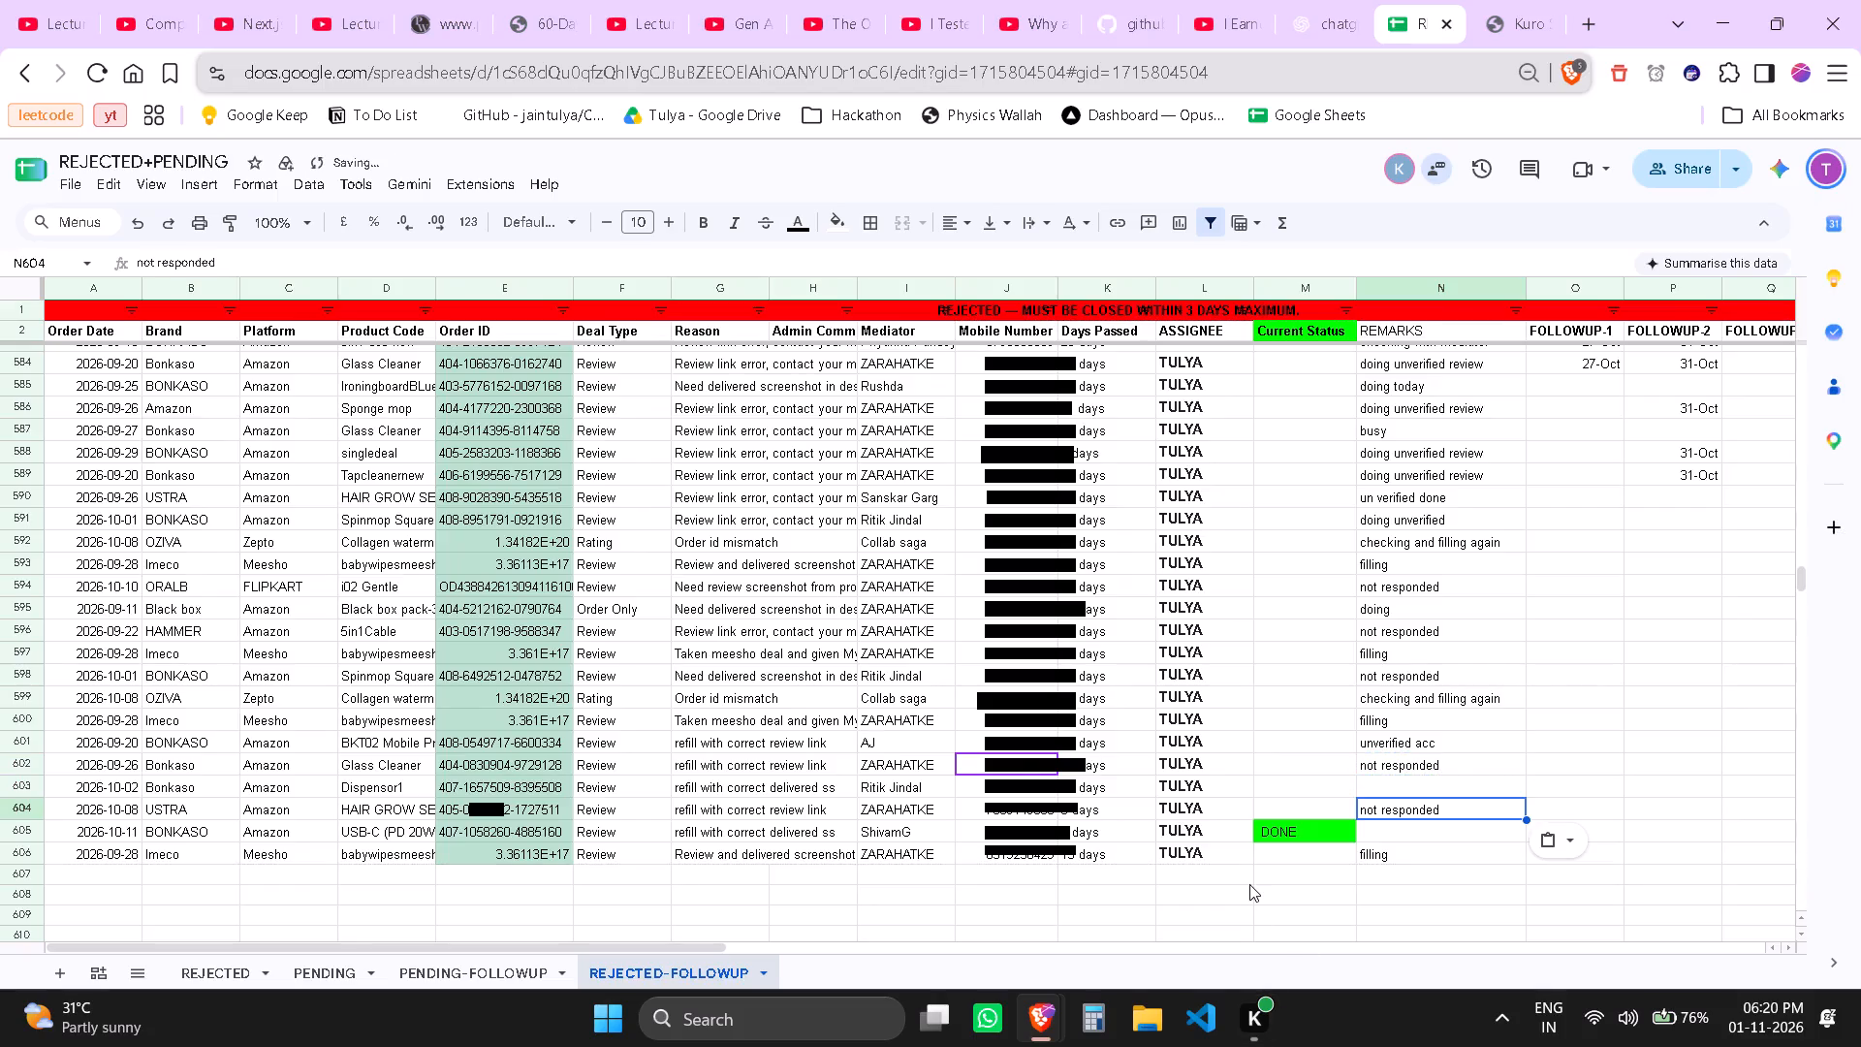
pyautogui.click(1094, 919)
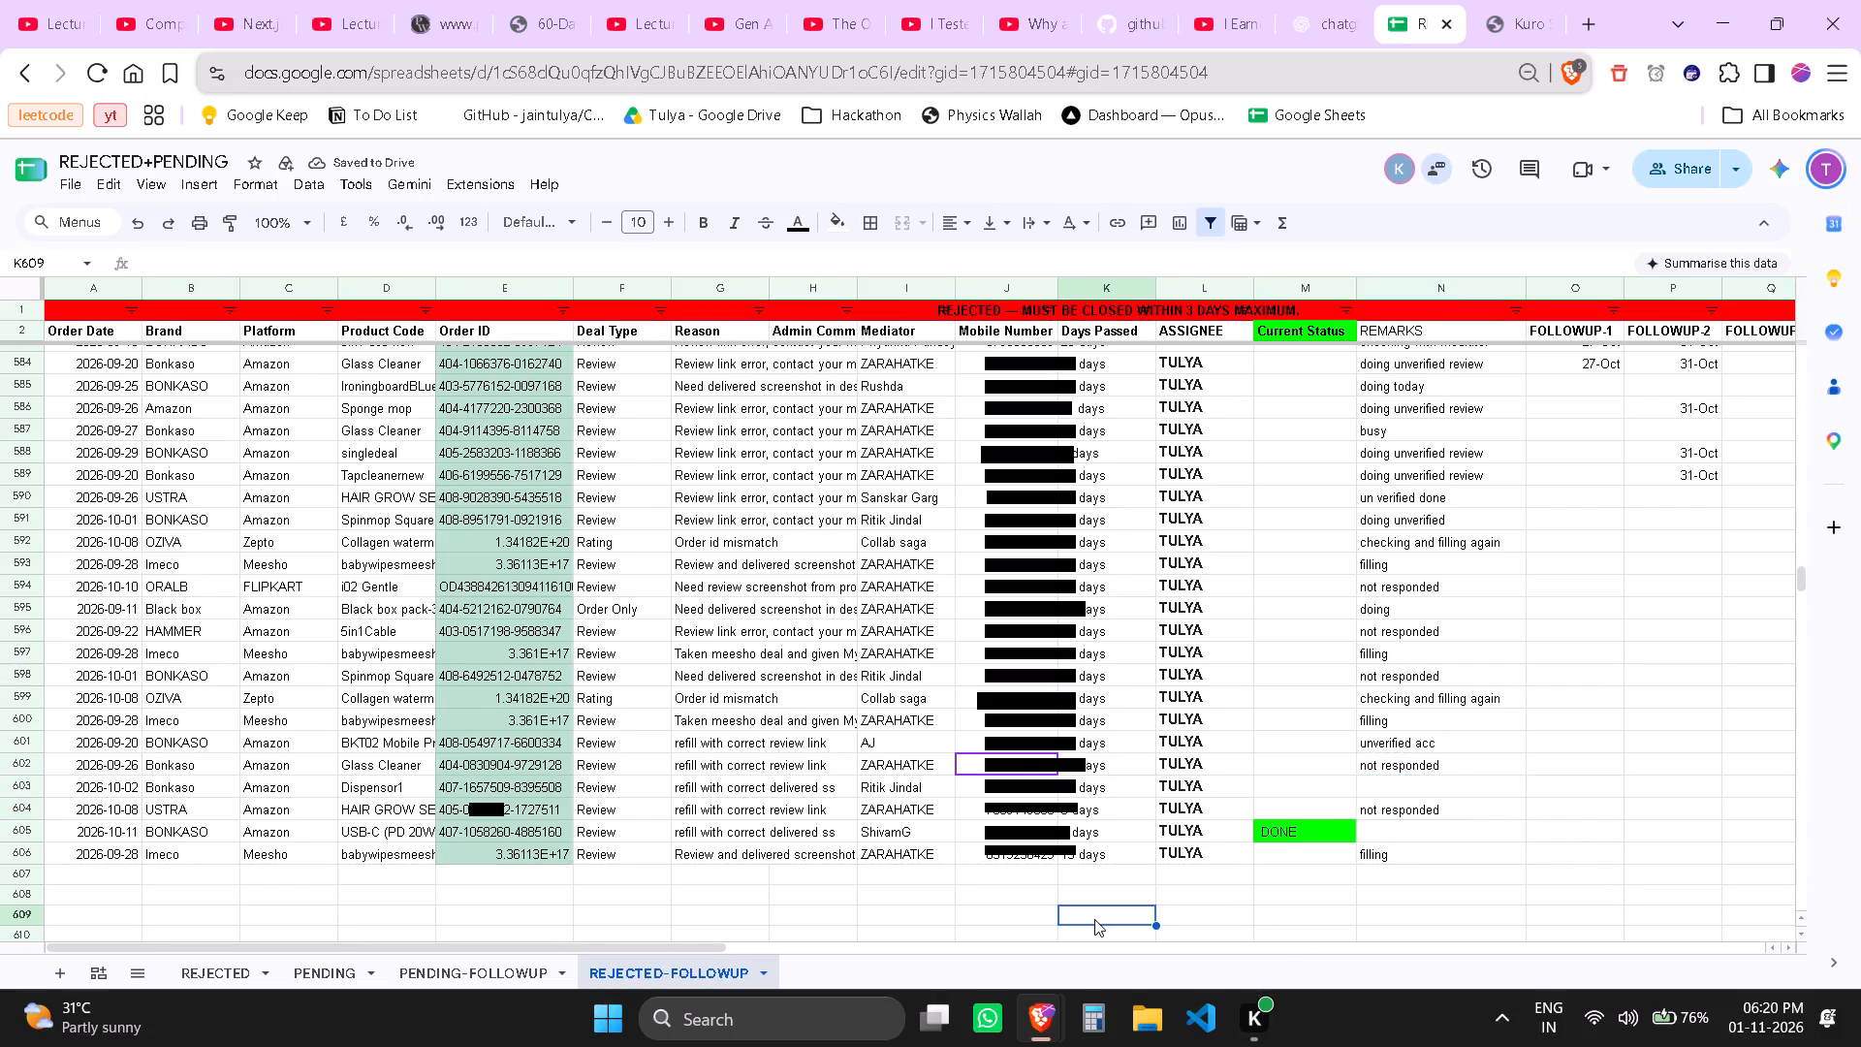
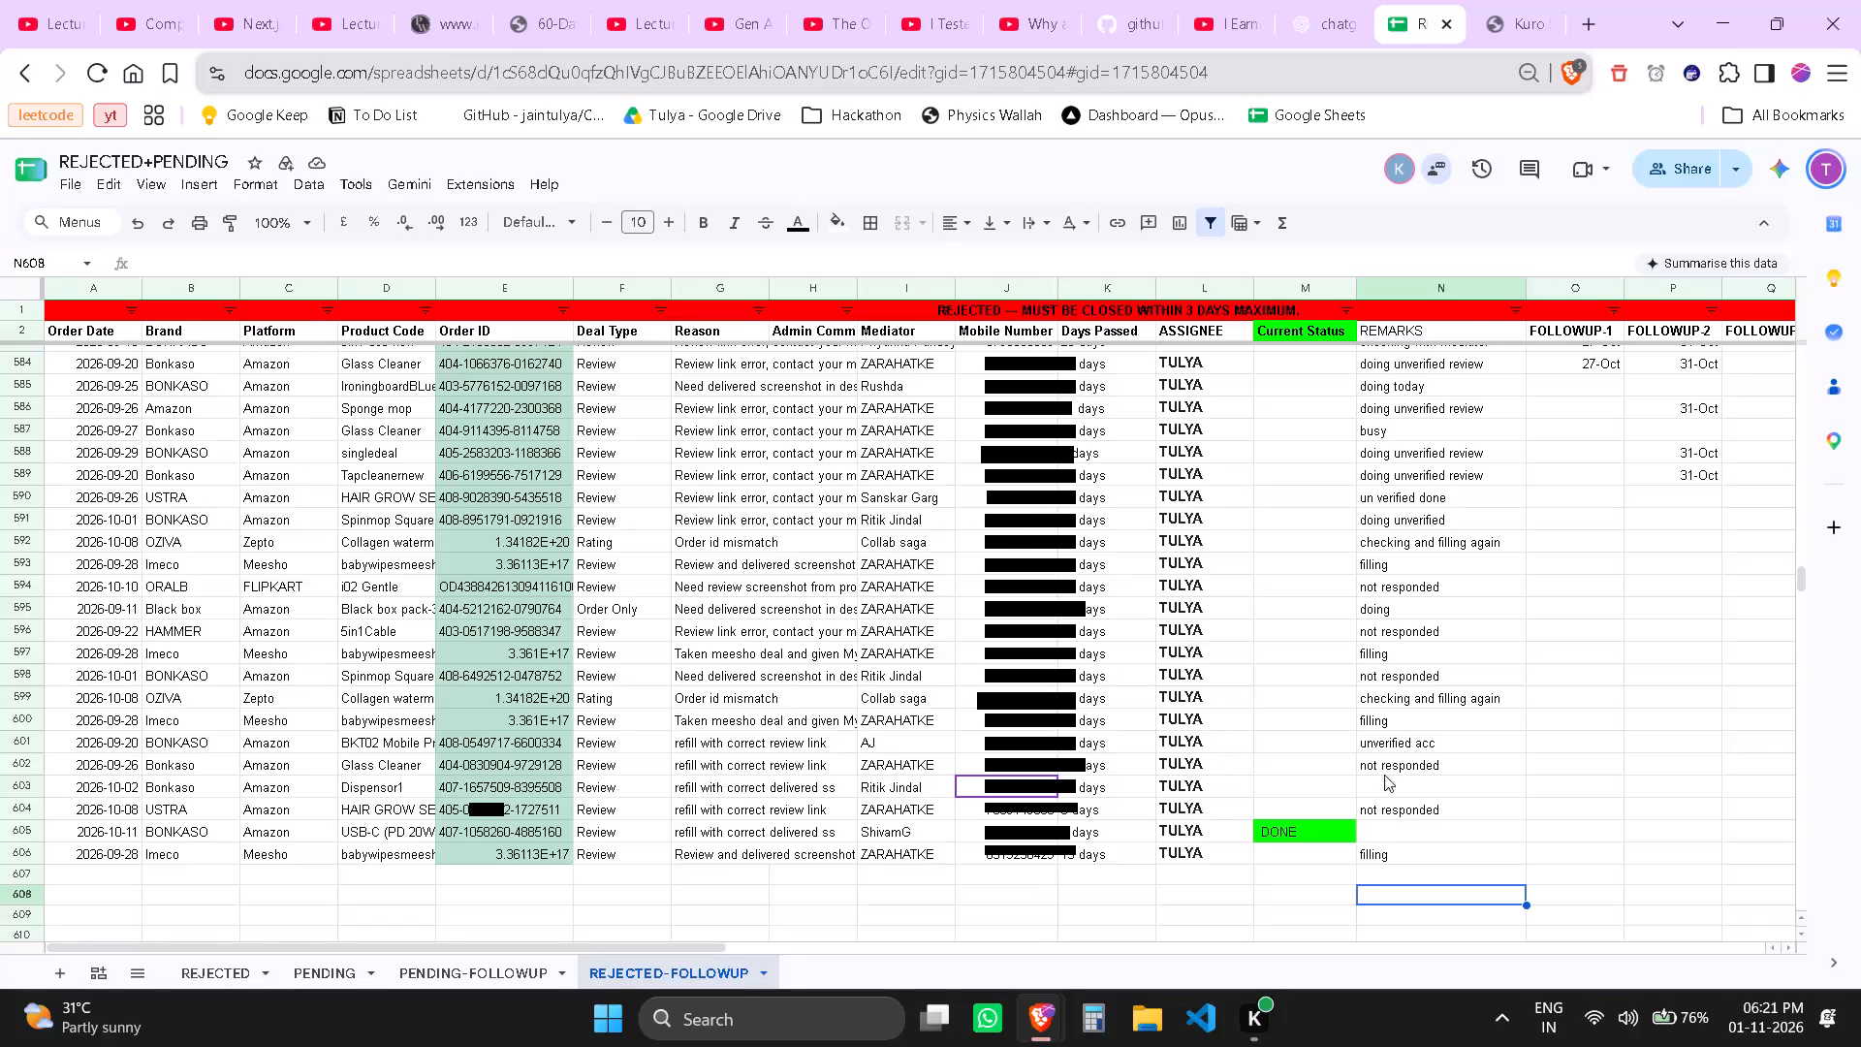
# Enter the remark "filling today" for the BONKASO Dispensor1 order in row 603.
pyautogui.click(1387, 783)
pyautogui.write('filling tod ay')
pyautogui.press('BackSpace')
pyautogui.press('BackSpace')
pyautogui.press('BackSpace')
pyautogui.write('ay')
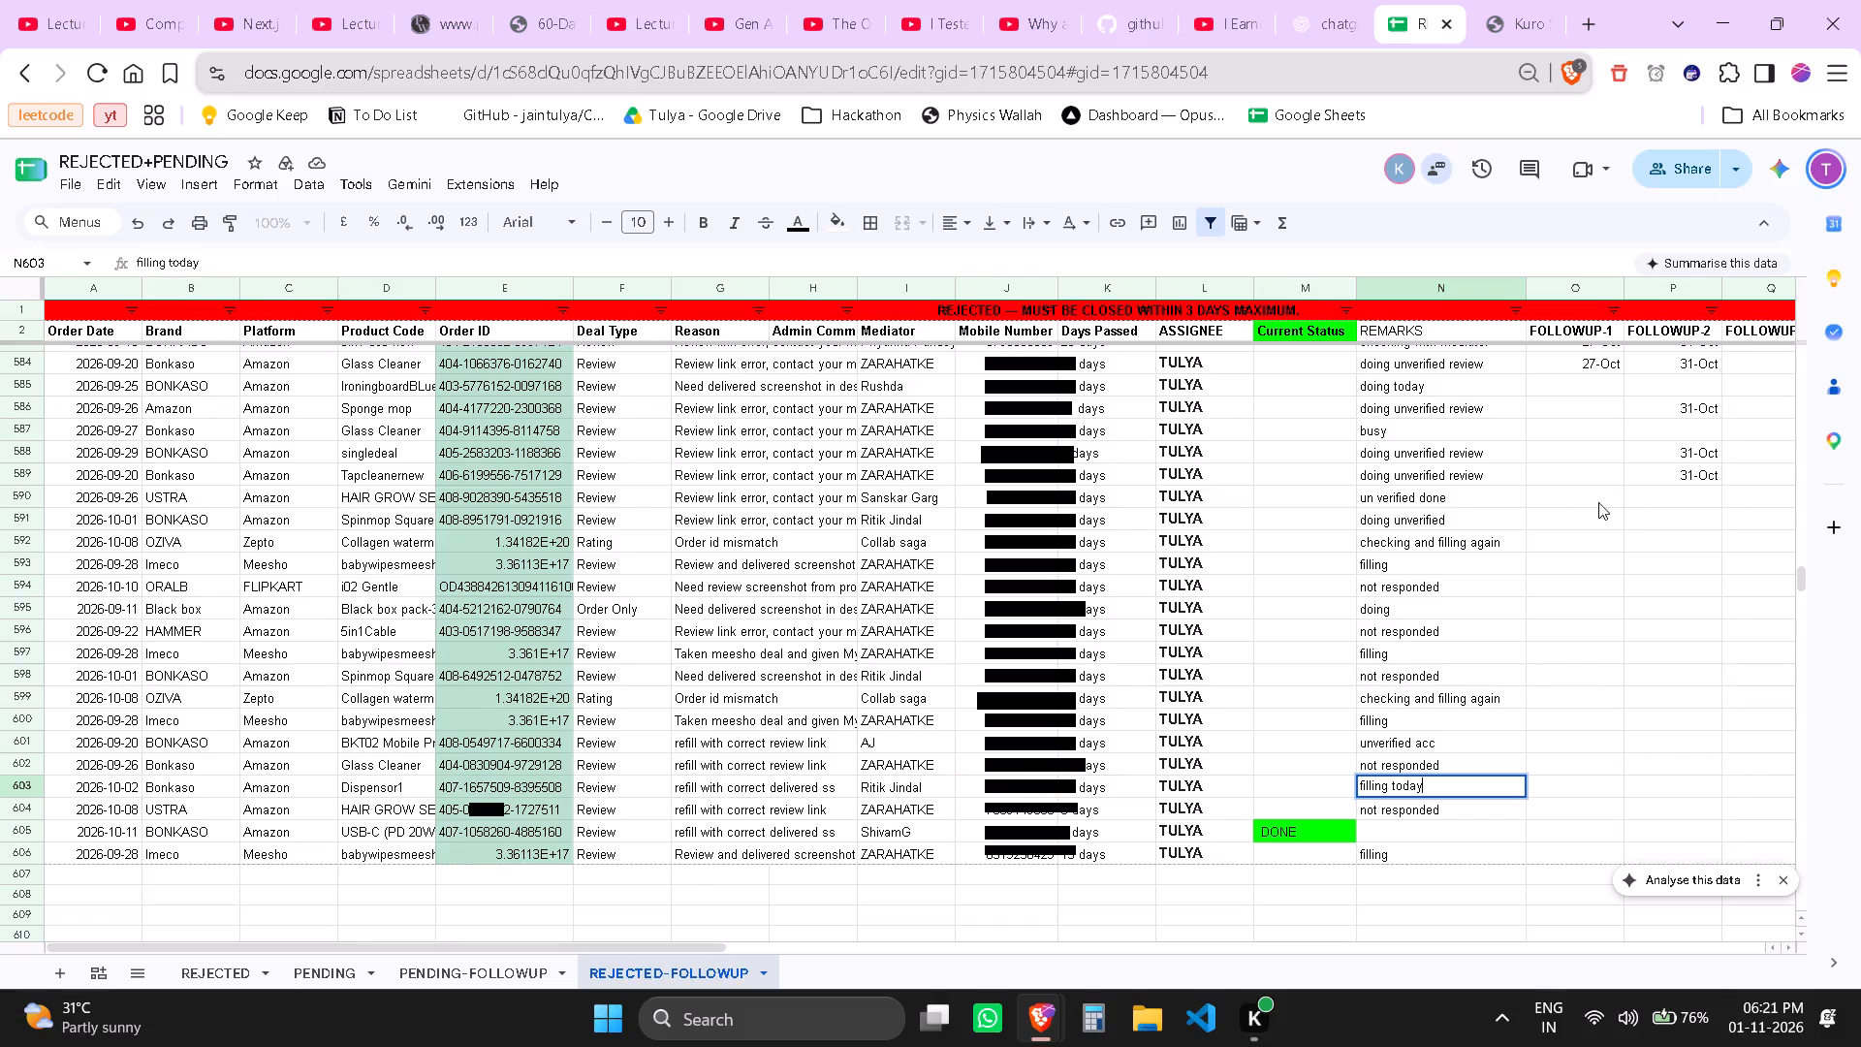
# Enter the date 1-nov in the FOLLOWUP-2 cell of the USTRA order in row 590.
pyautogui.click(1666, 469)
pyautogui.click(1666, 486)
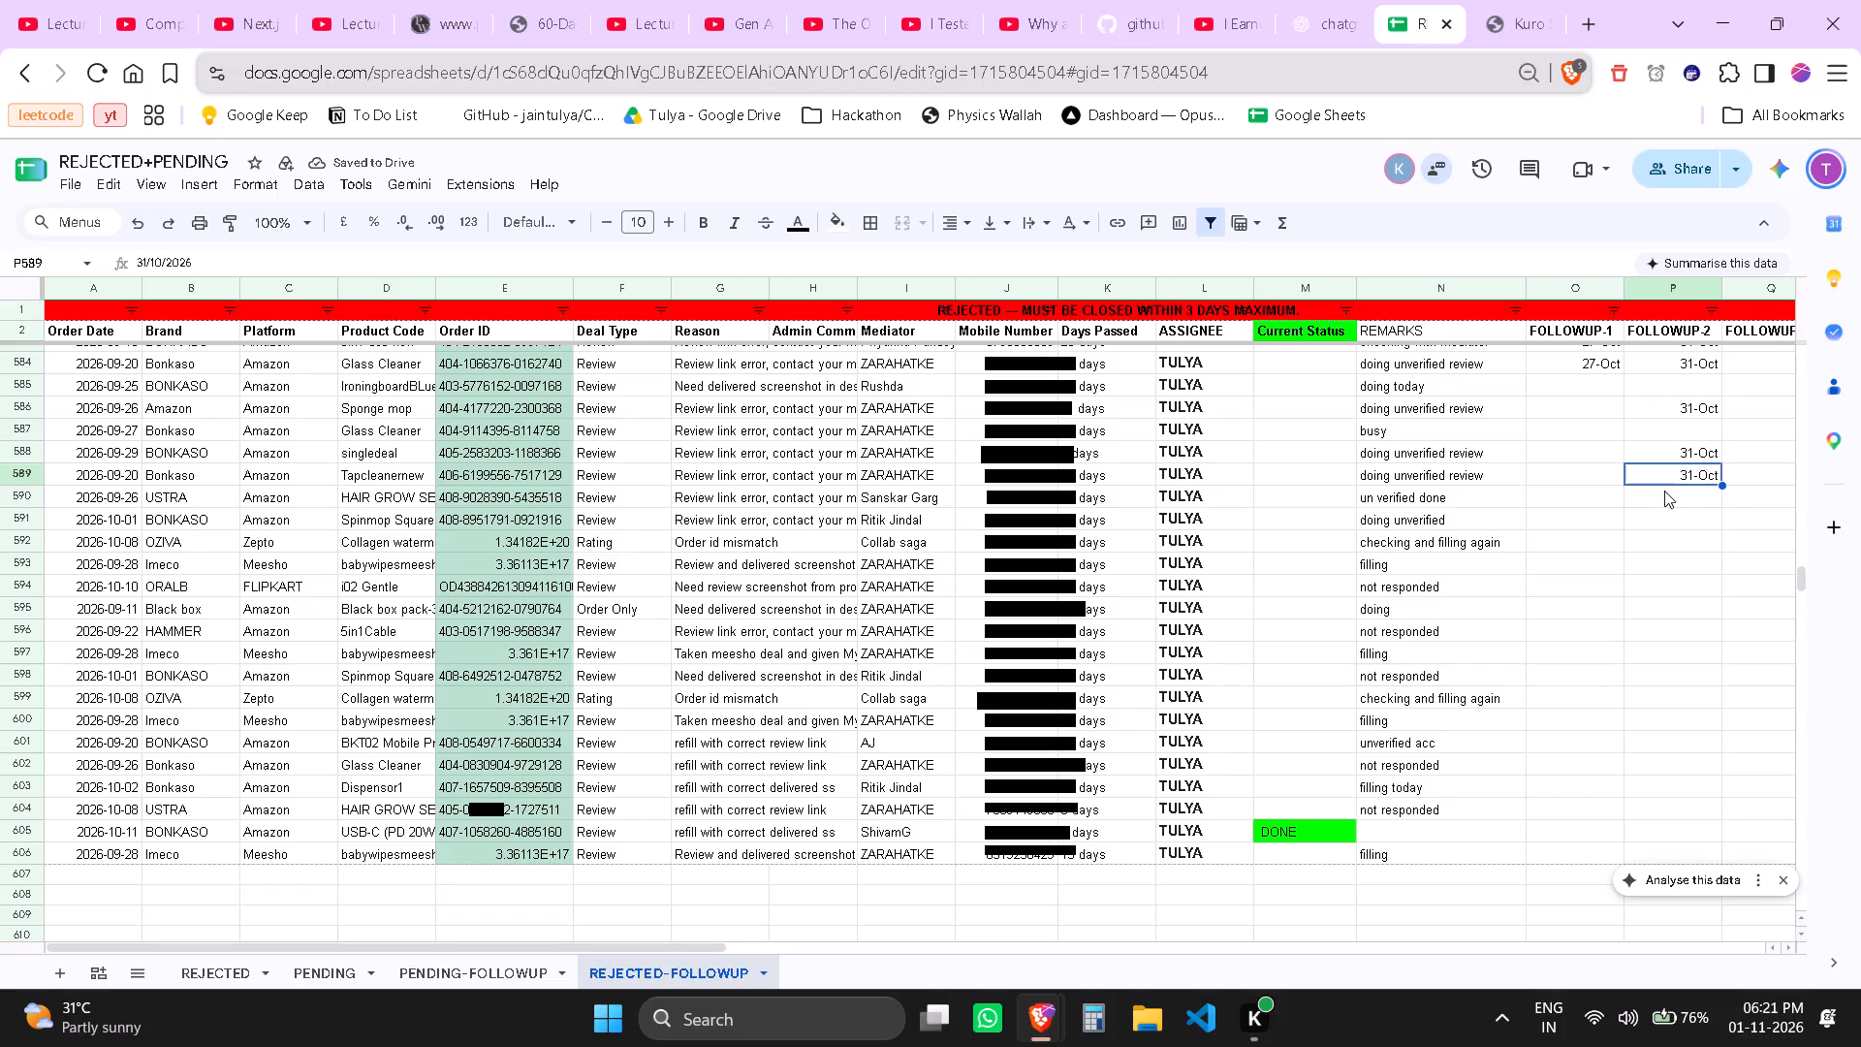
pyautogui.click(1664, 491)
pyautogui.press('1')
pyautogui.write('-noc')
pyautogui.press('BackSpace')
pyautogui.press('v')
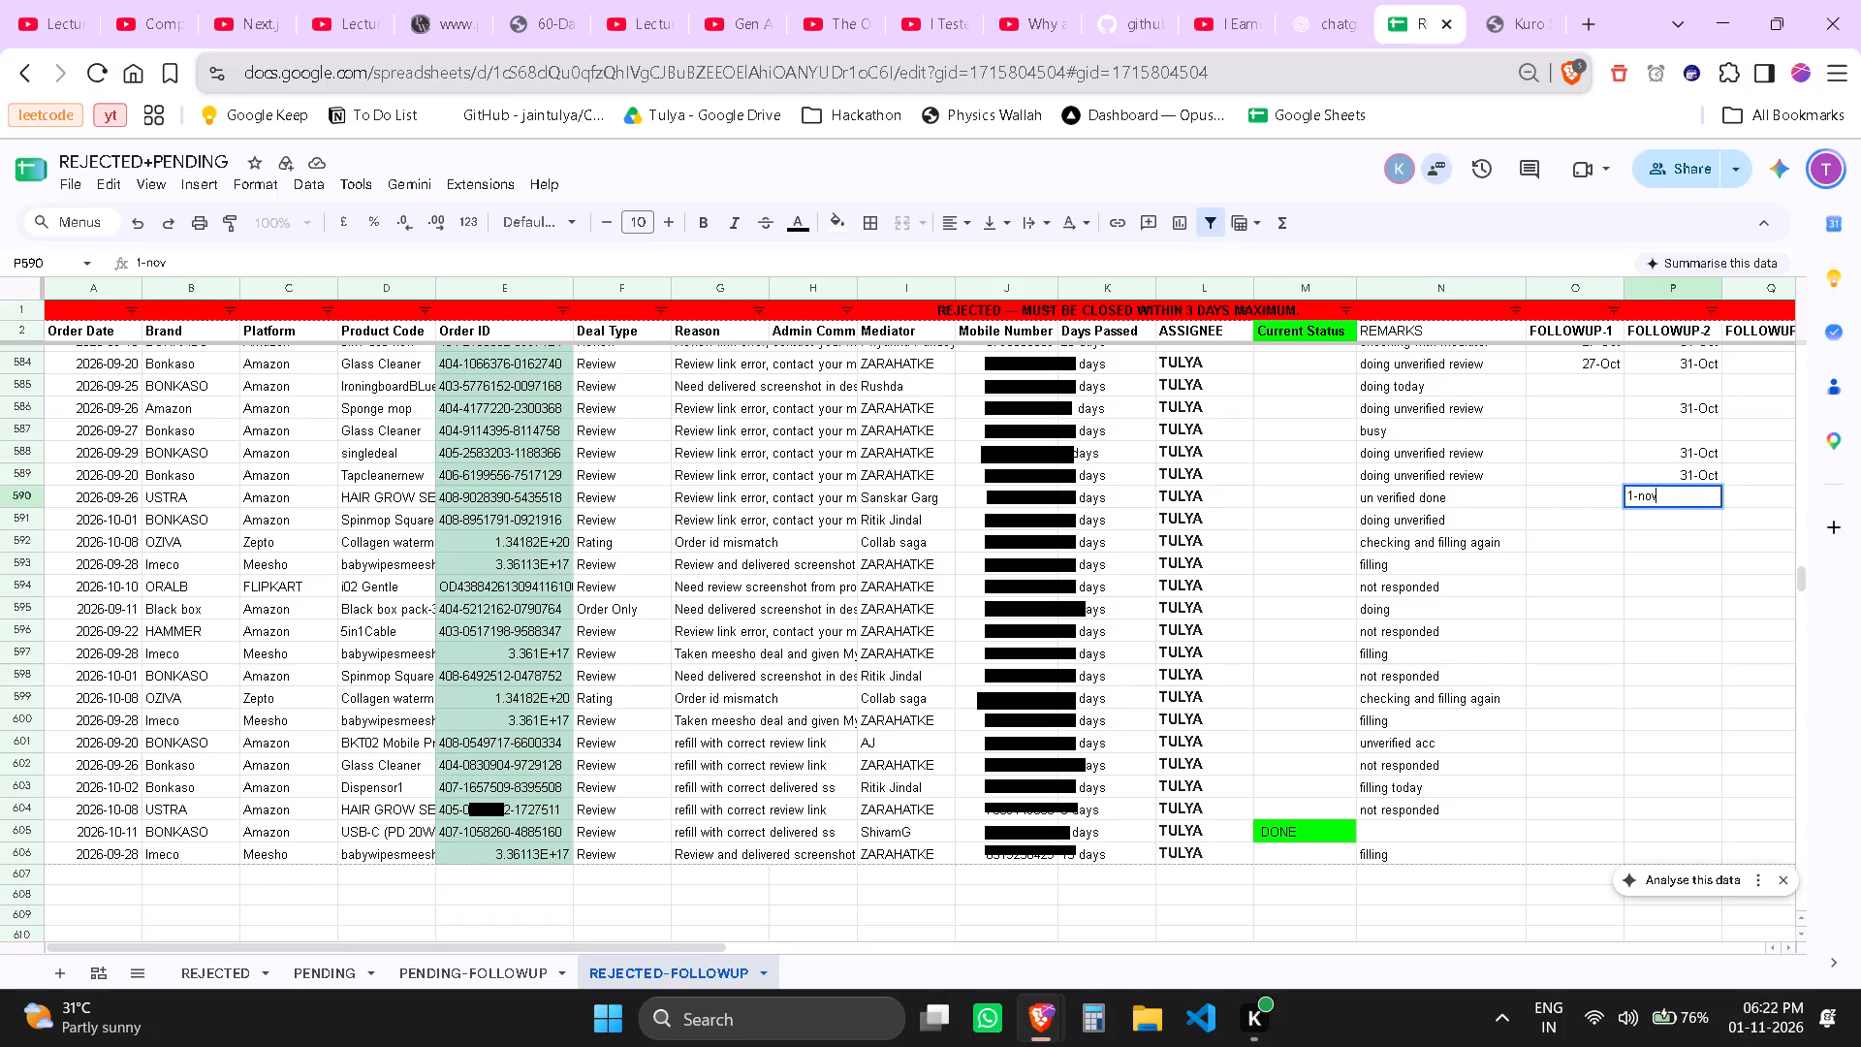
pyautogui.moveTo(1668, 538); pyautogui.dragTo(1666, 508)
# Copy the 1-Nov date from row 590 down the FOLLOWUP-2 column through row 606, with the same date in every row.
pyautogui.click(1666, 508)
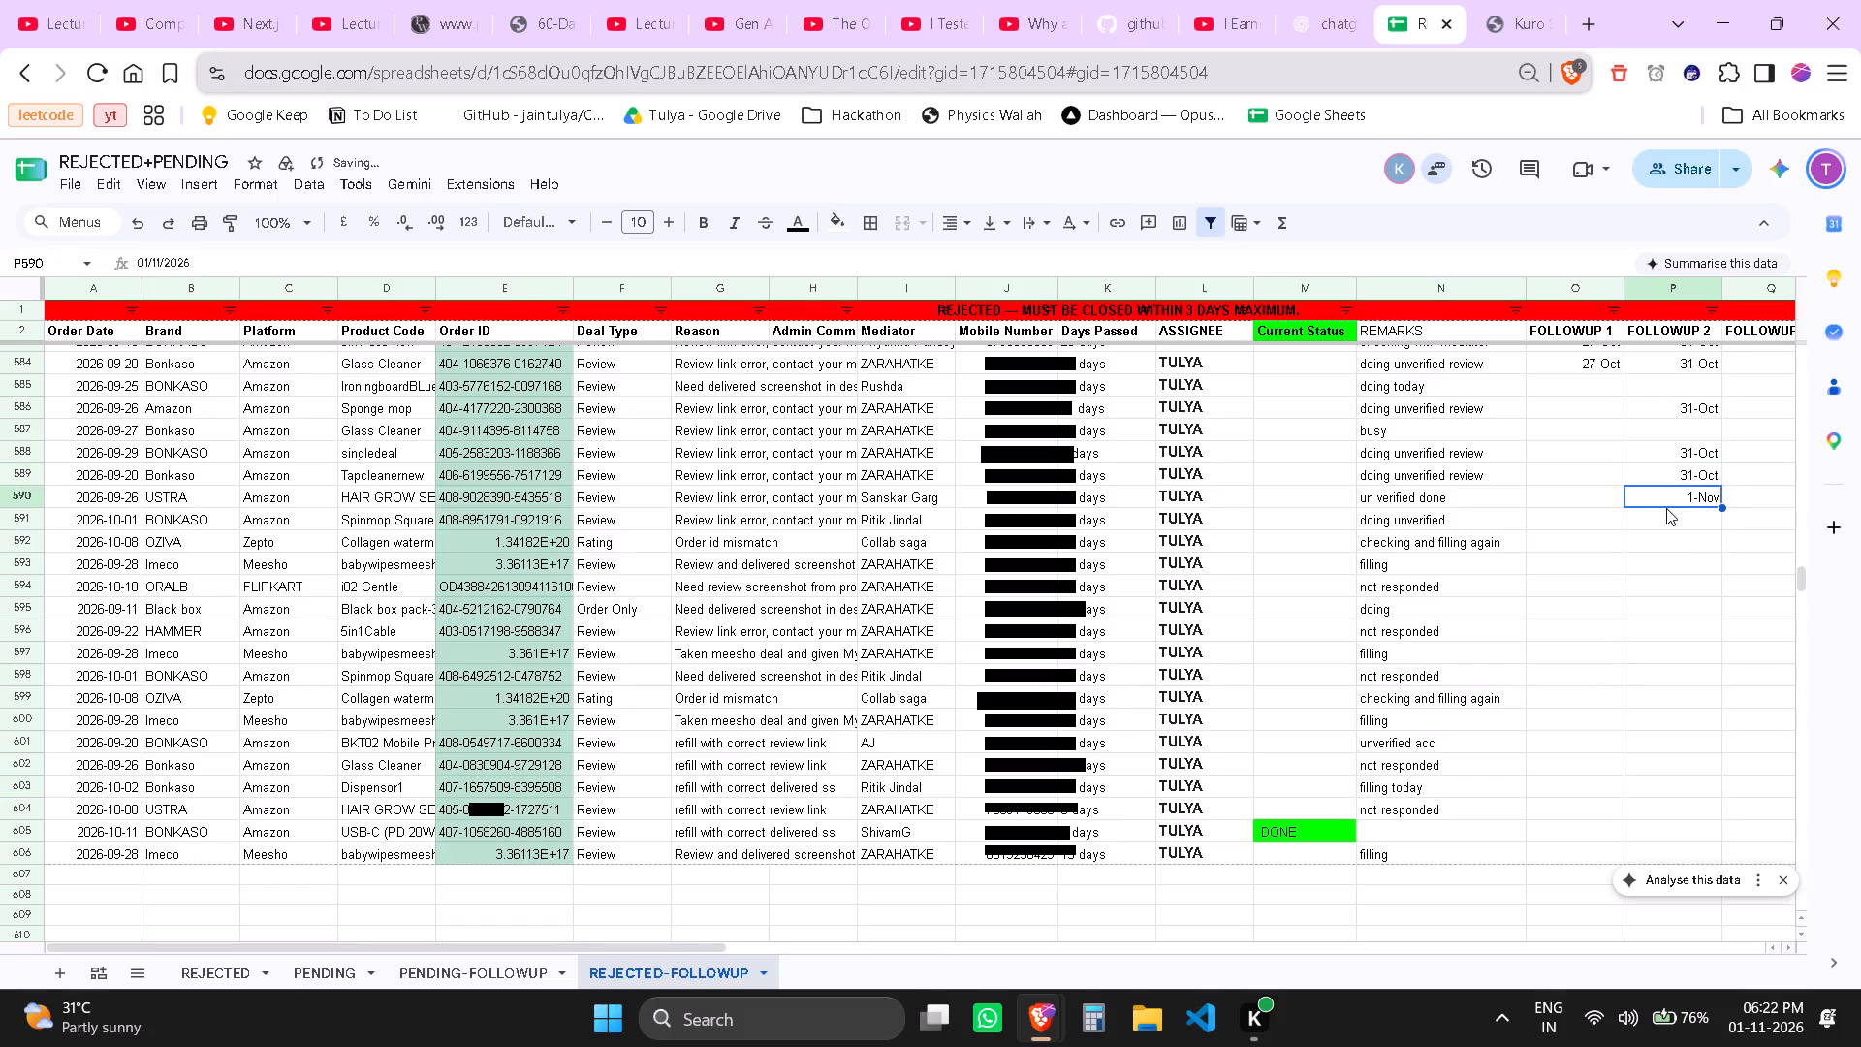
pyautogui.hotkey('ctrl', 'c')
pyautogui.press('Down')
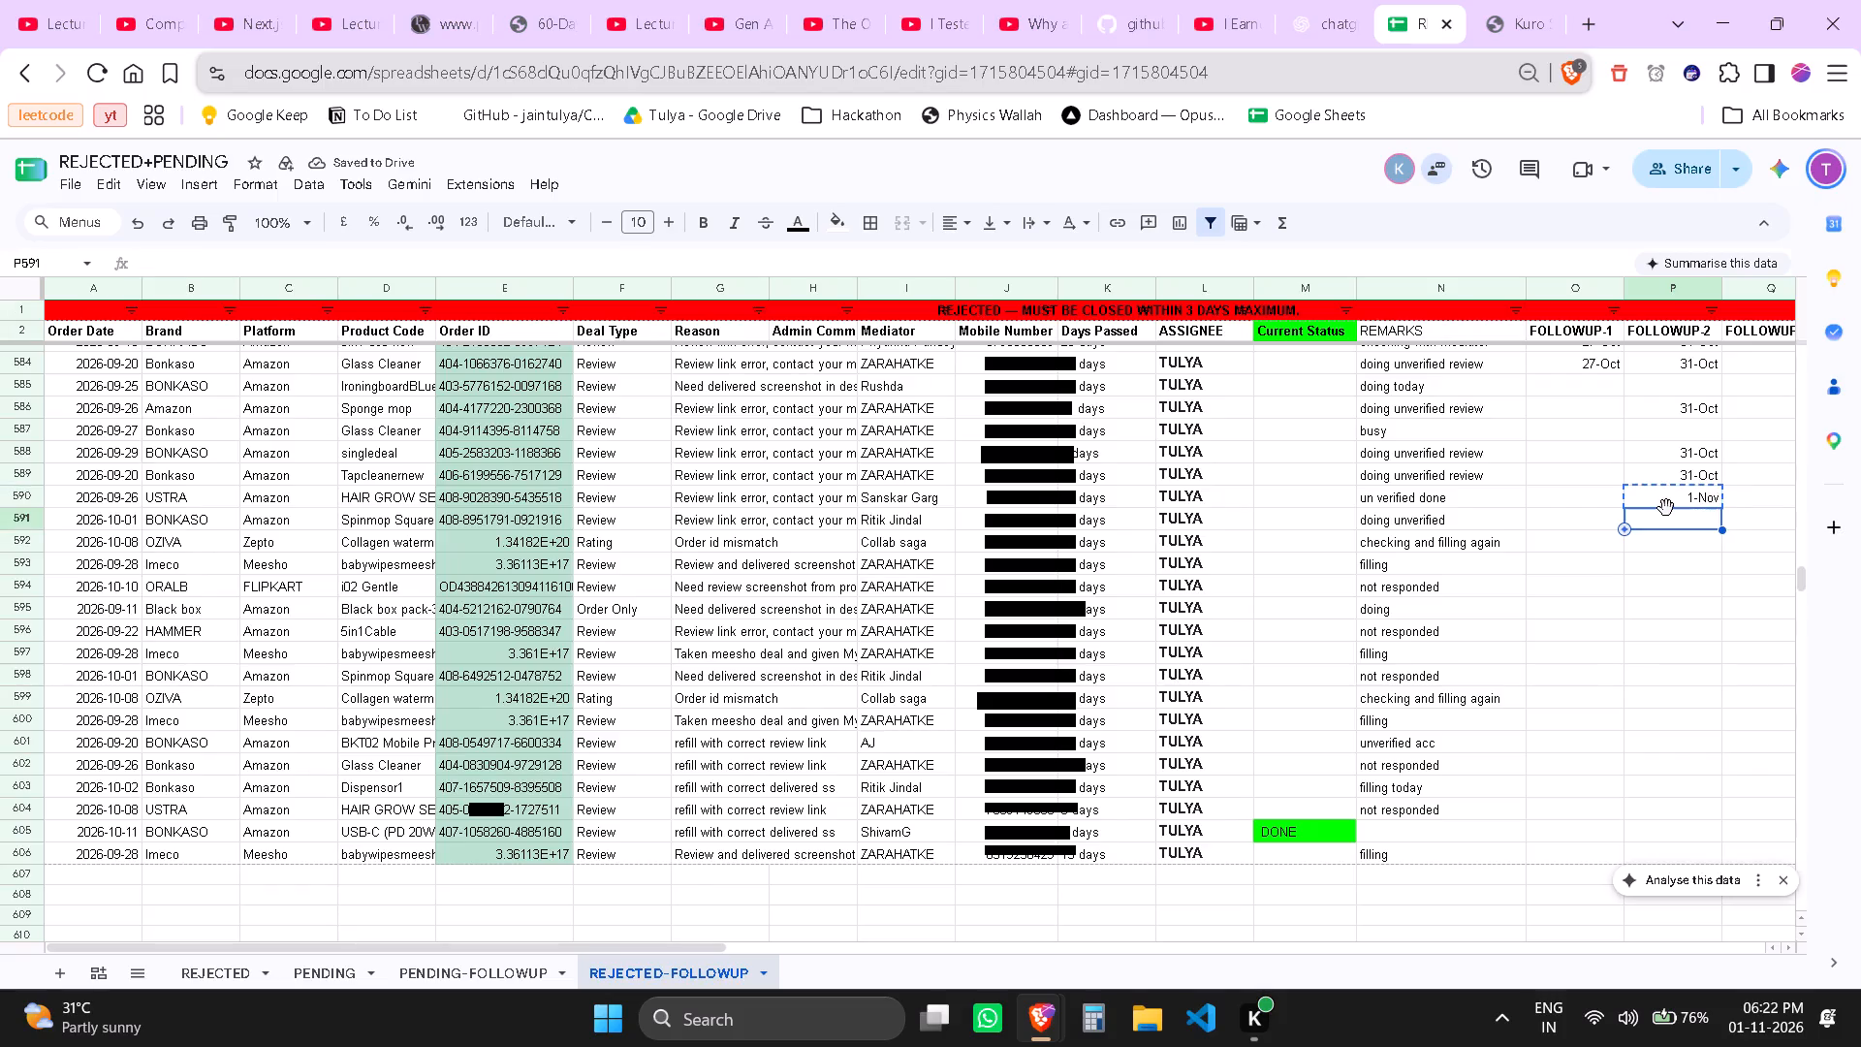
pyautogui.click(1689, 506)
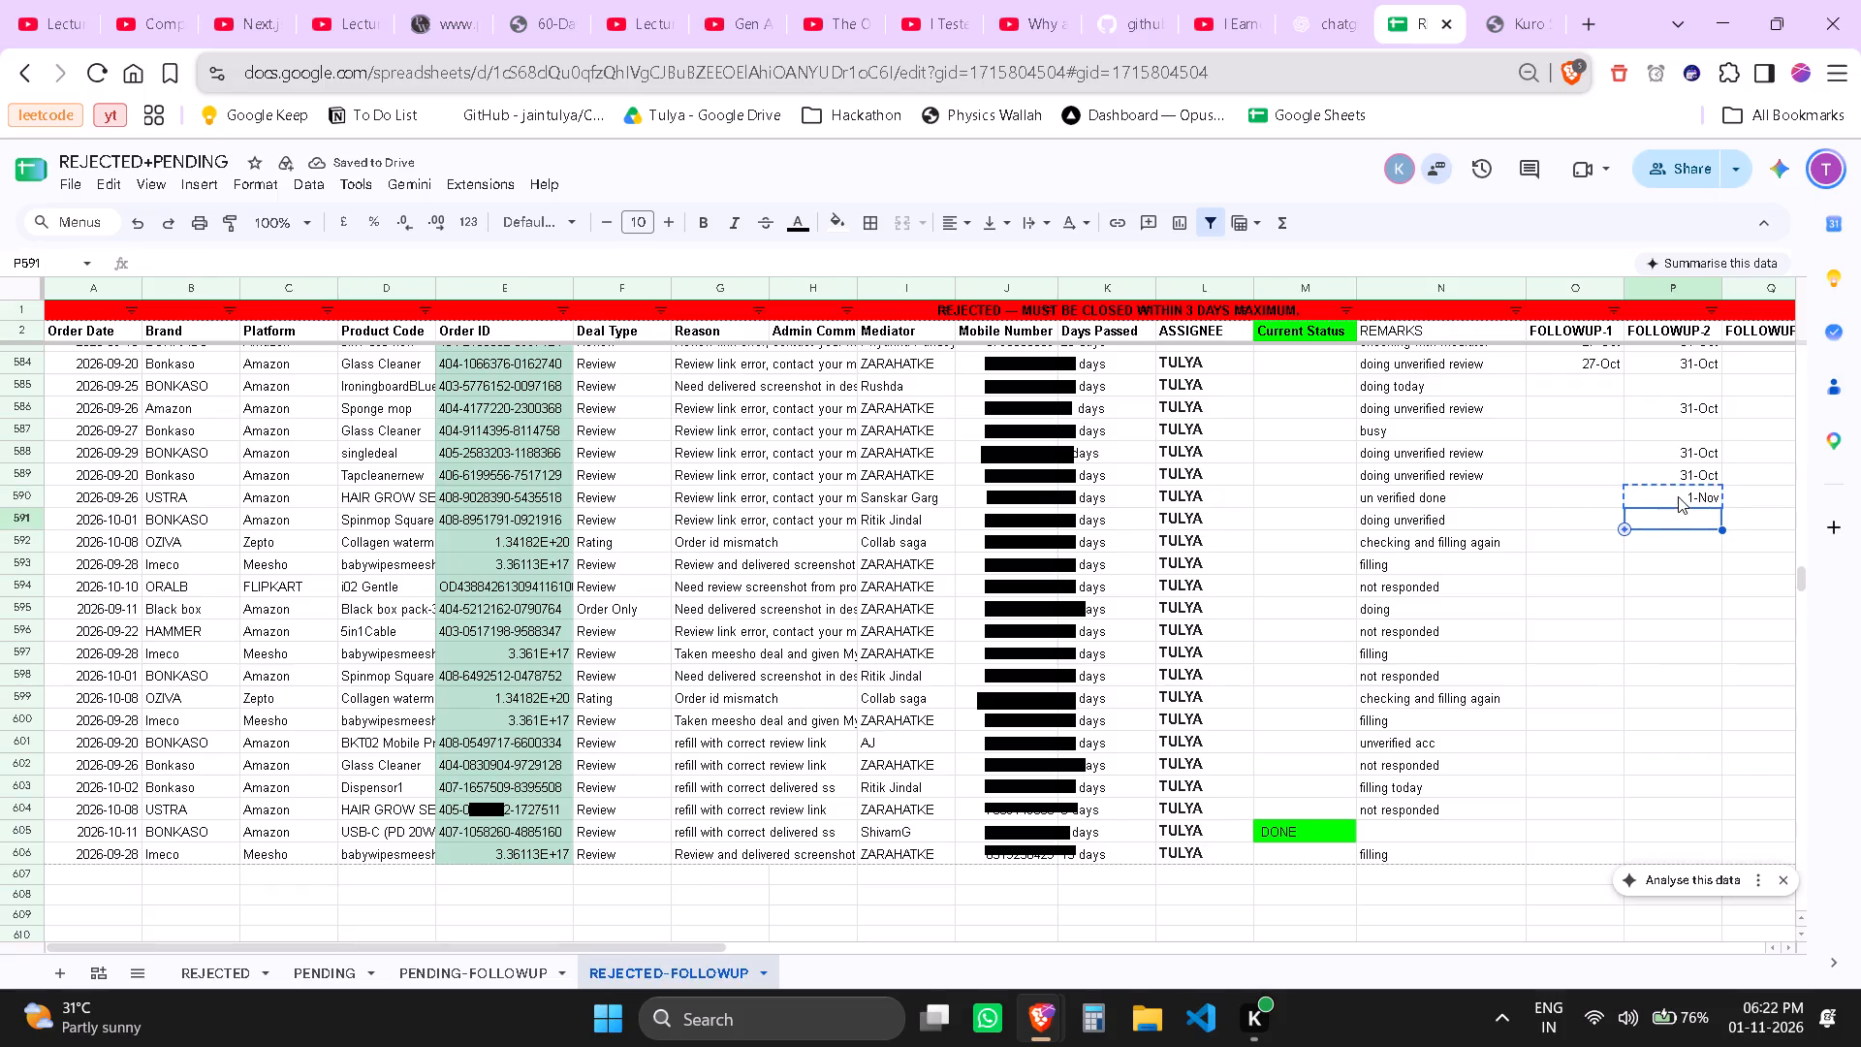
pyautogui.click(1678, 496)
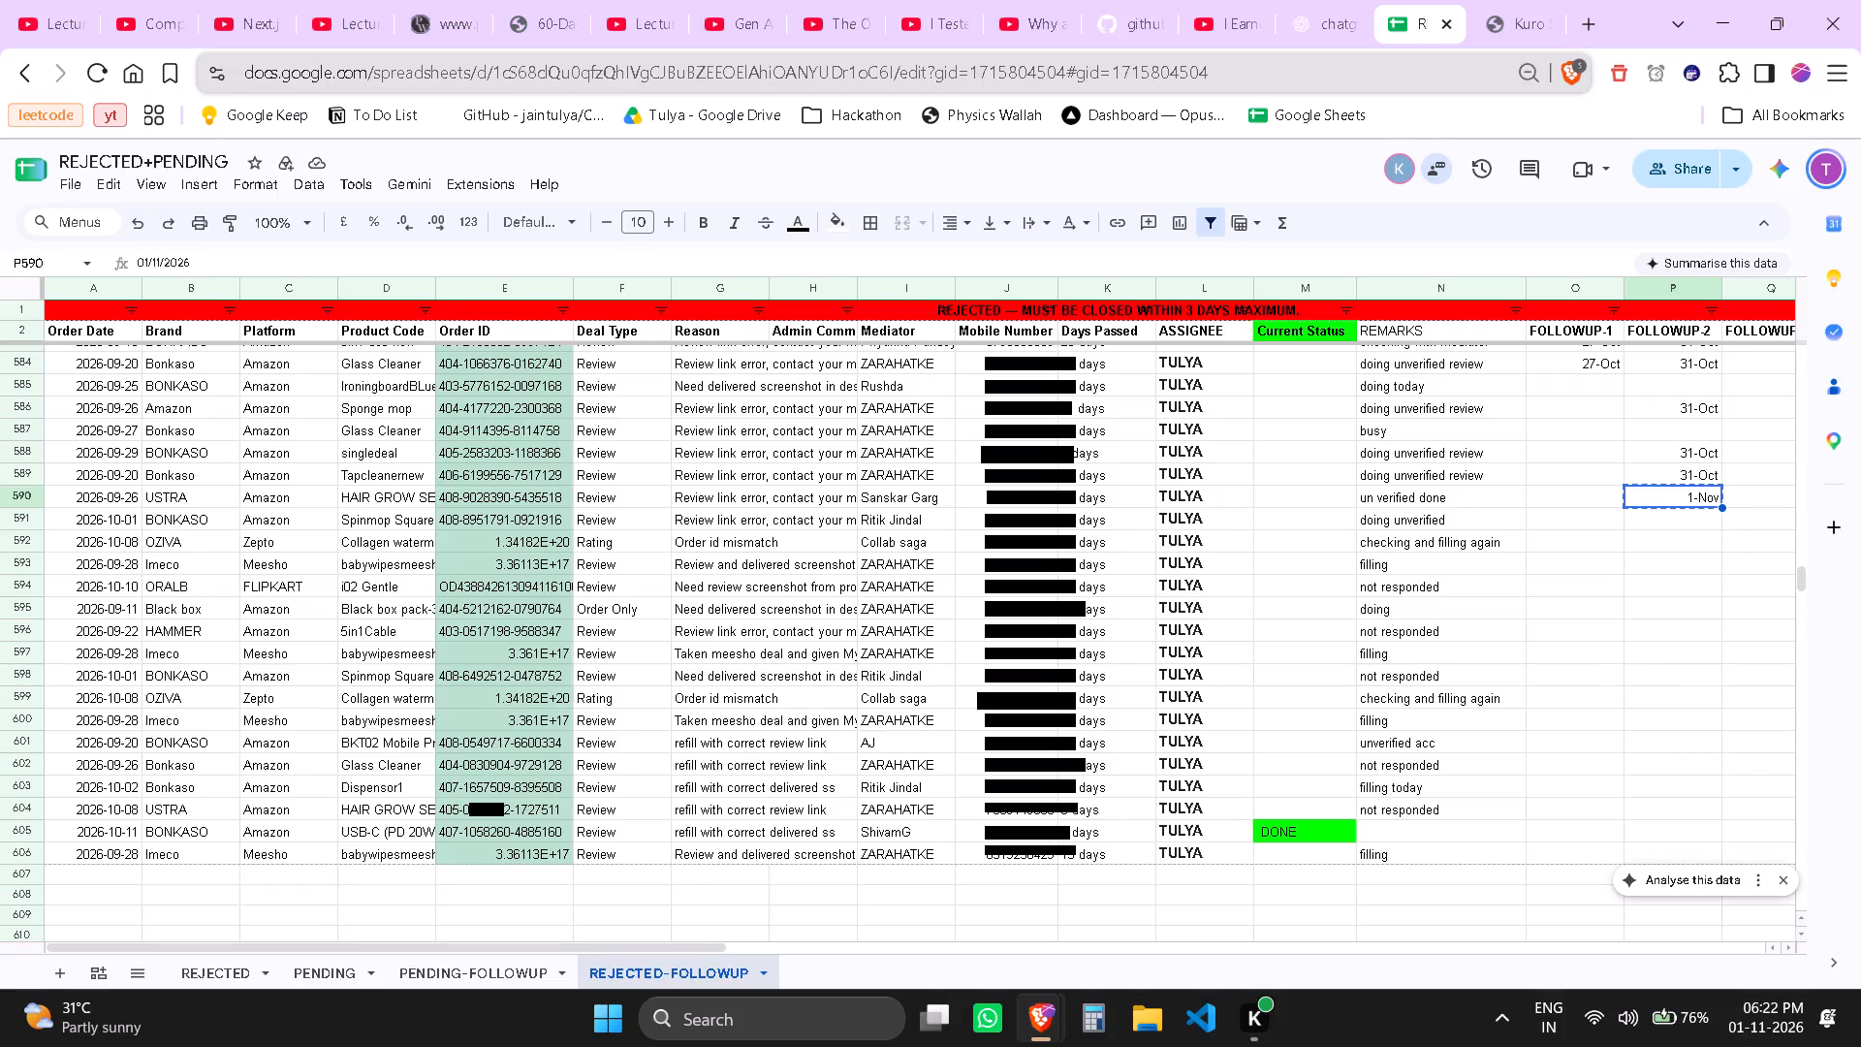
pyautogui.moveTo(1719, 507); pyautogui.dragTo(1640, 850)
pyautogui.hotkey('ctrl', 'v')
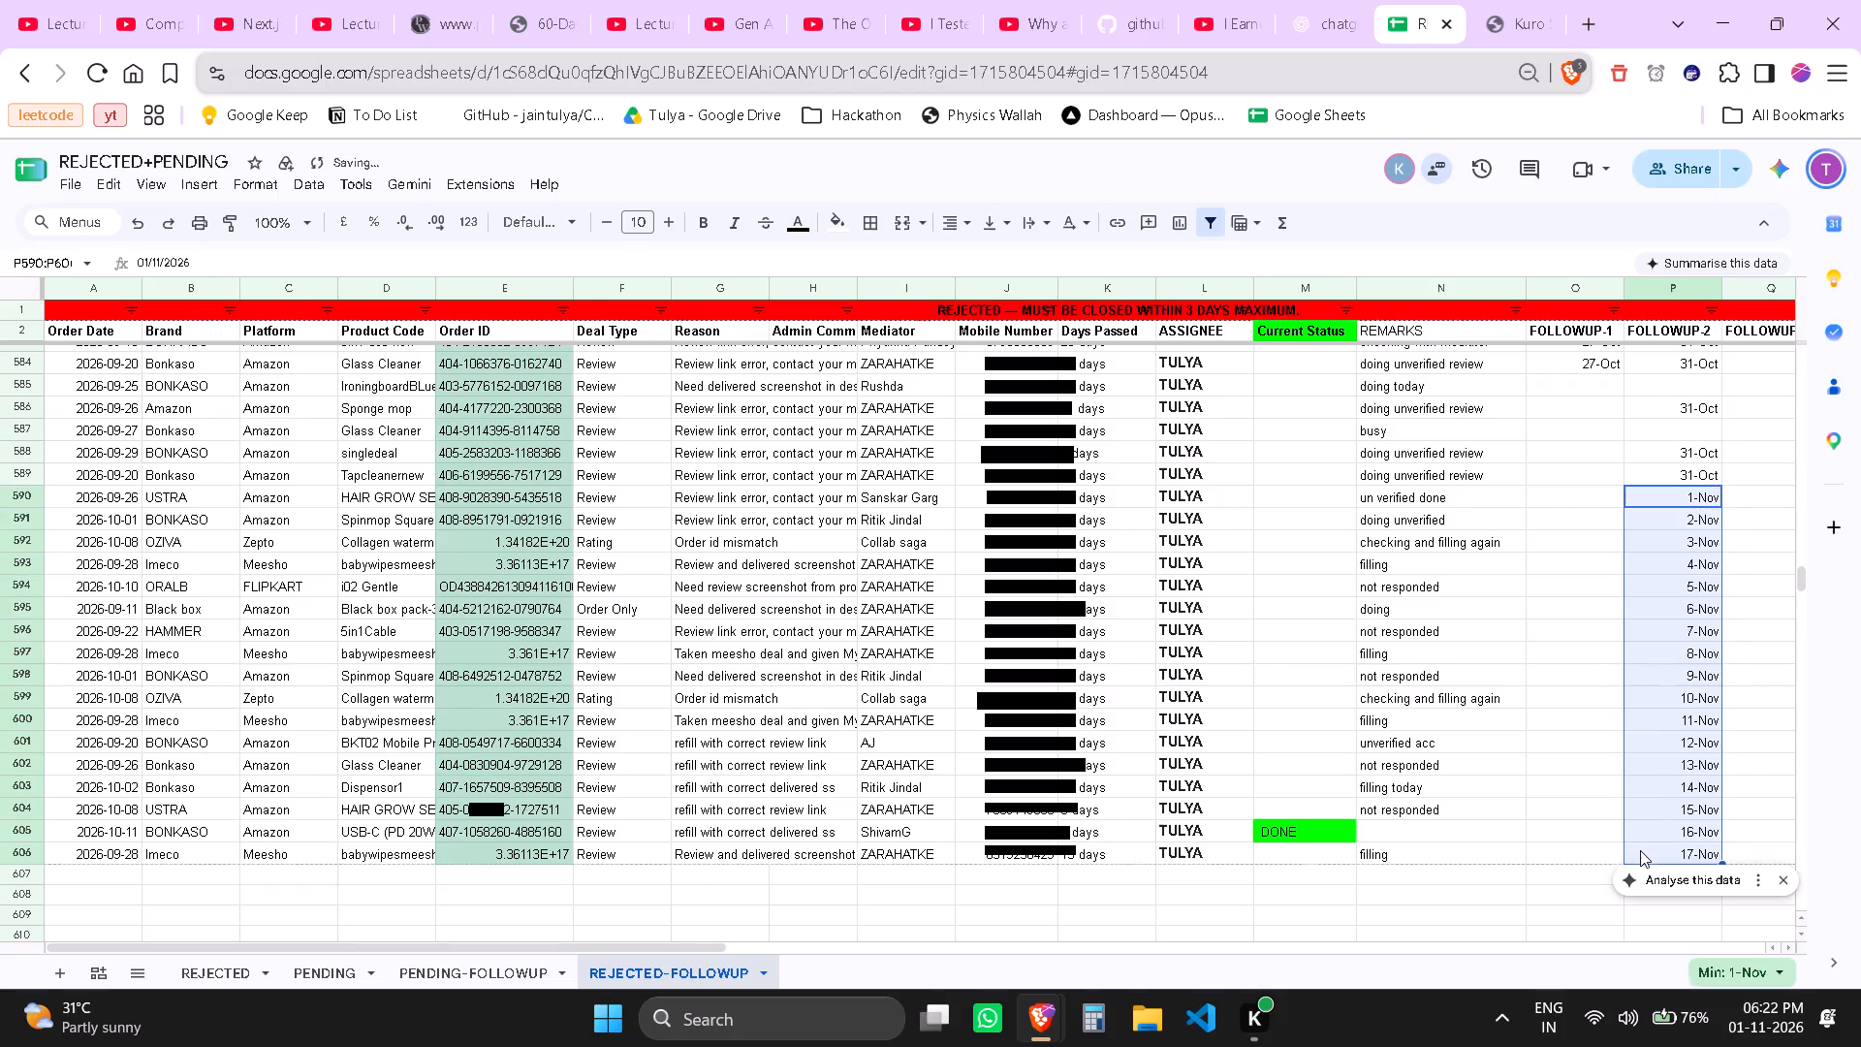
pyautogui.click(1560, 881)
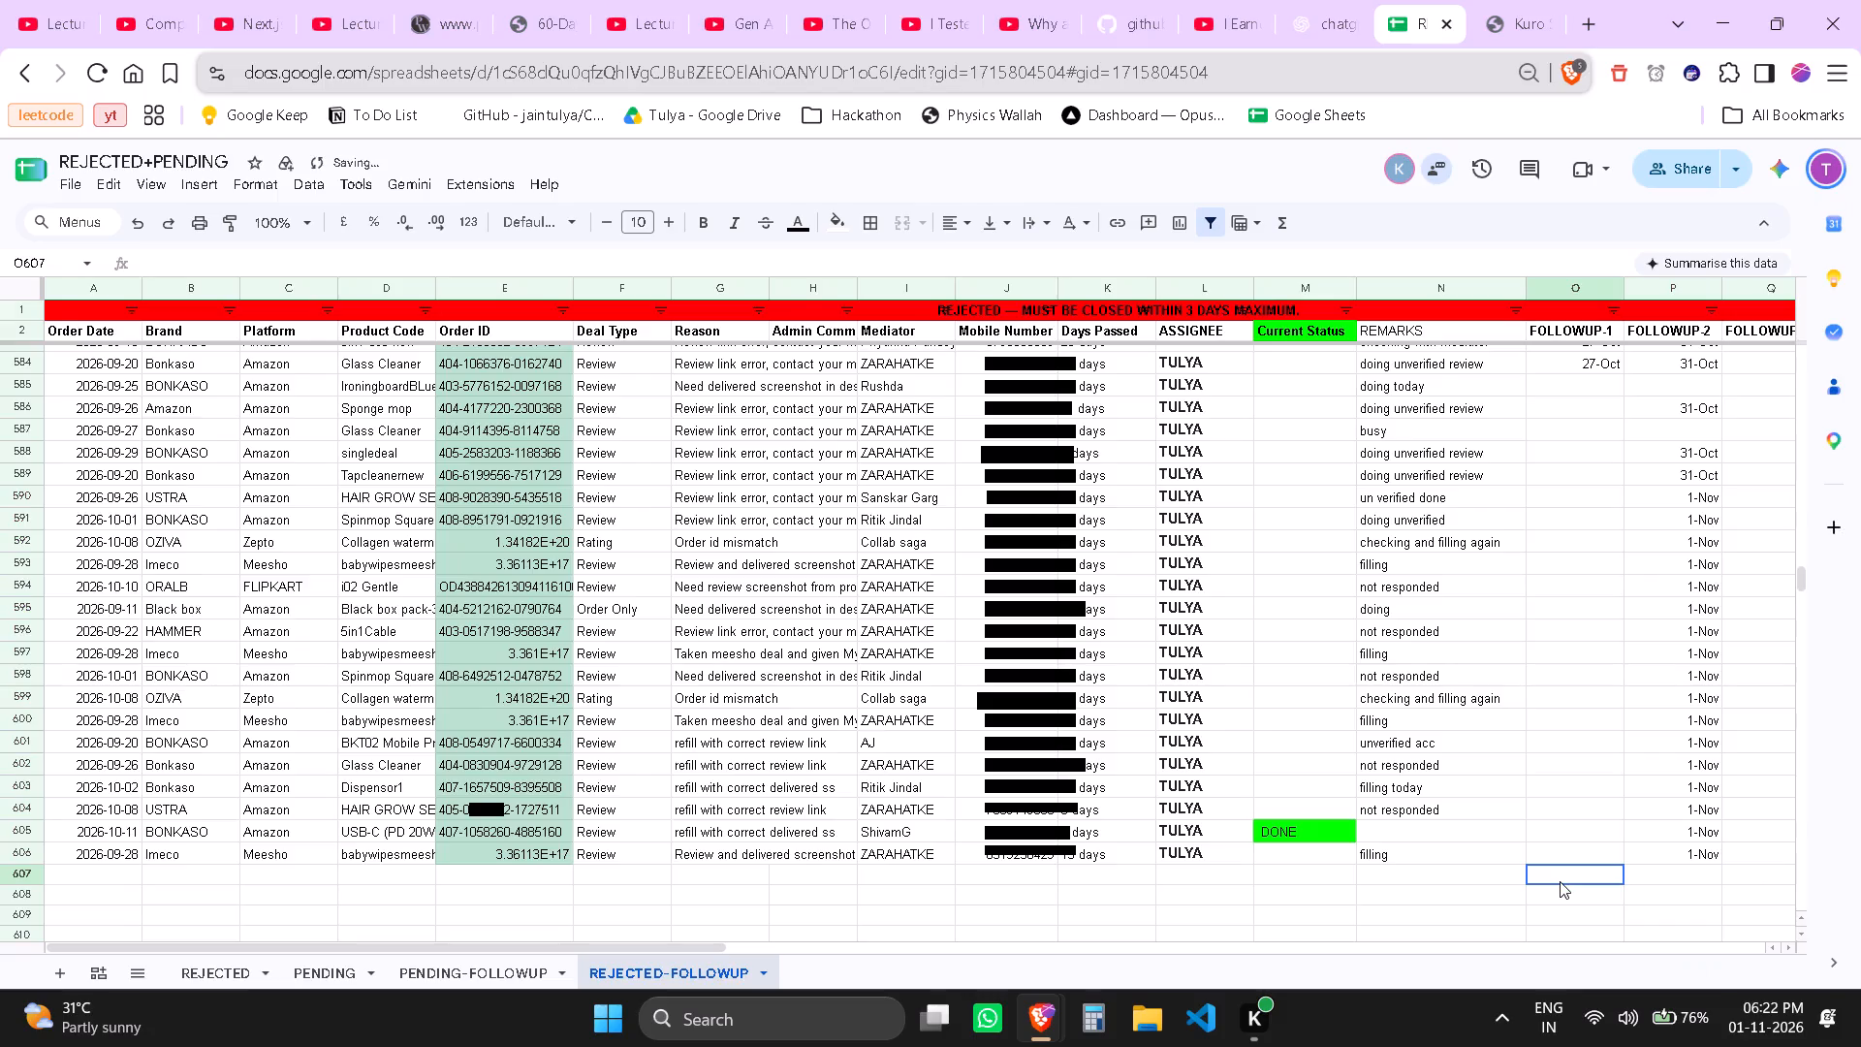
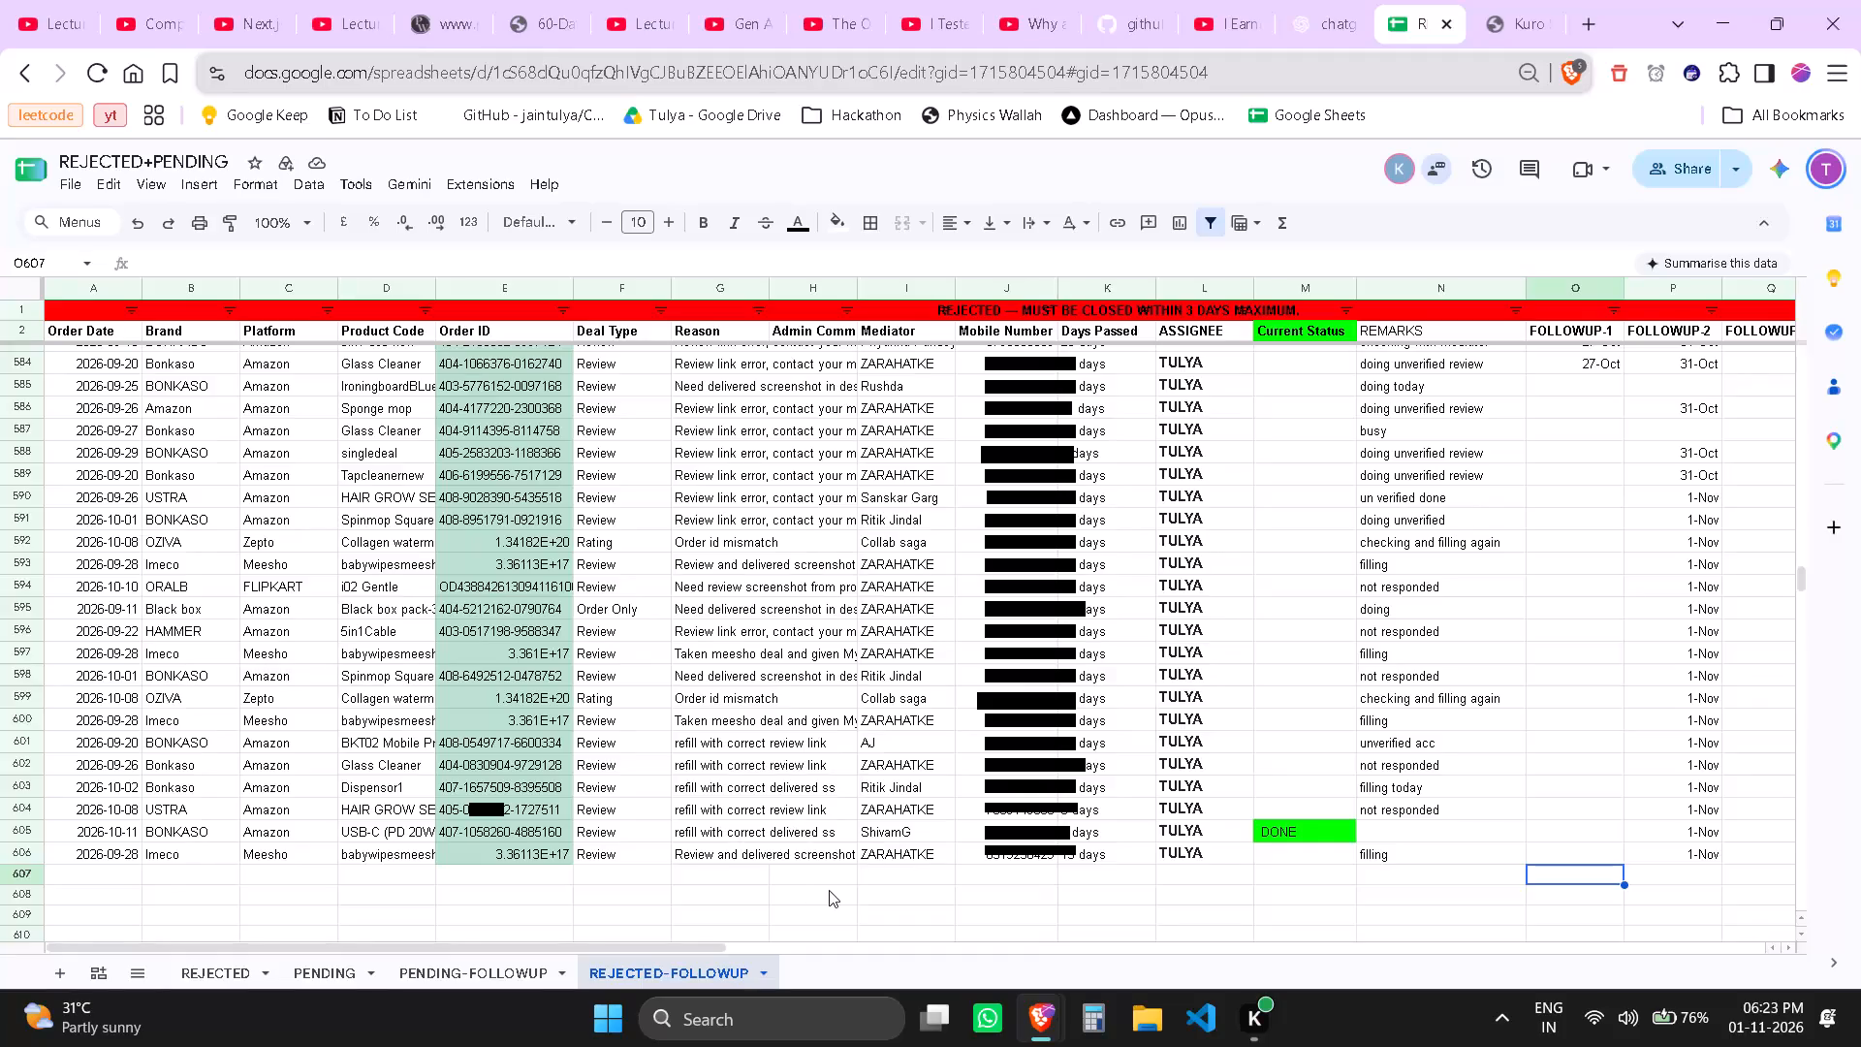
# Switch to the PENDING-FOLLOWUP sheet and examine TULYA's pending orders at the end of the list.
pyautogui.scroll(-1, 829, 890)
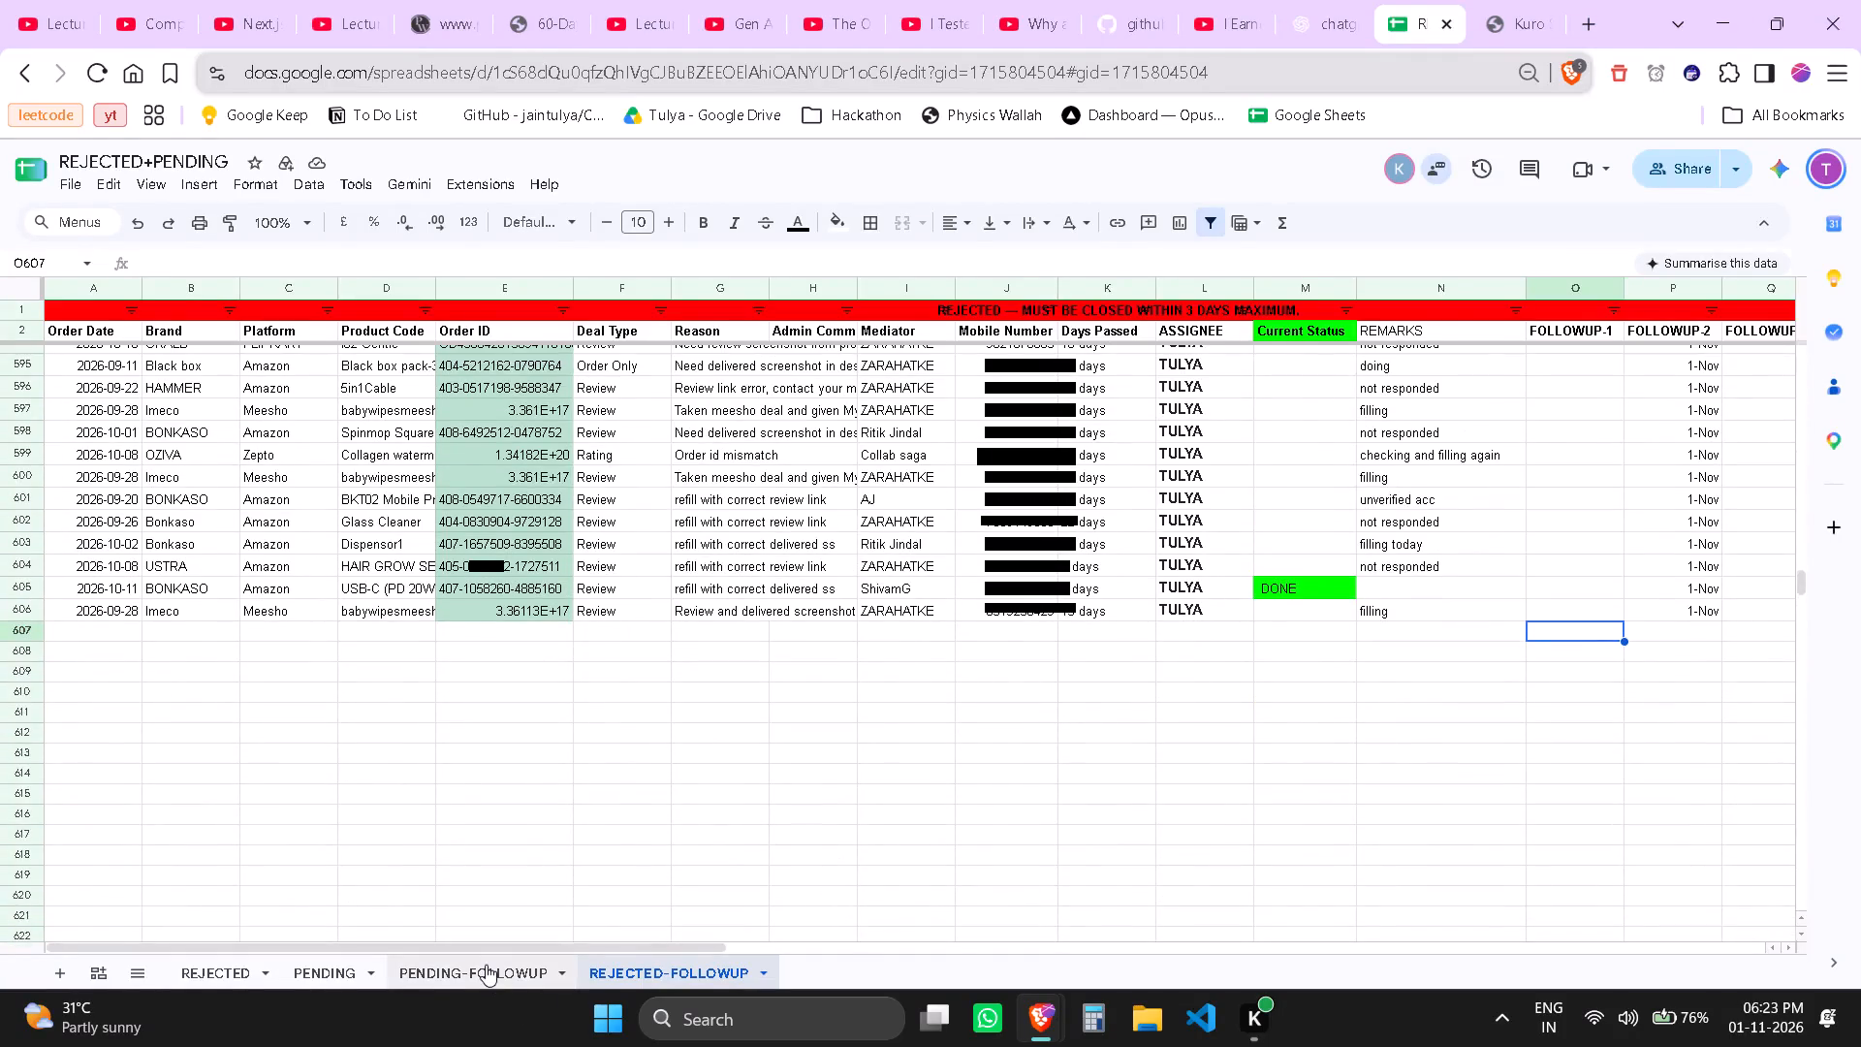
pyautogui.click(486, 965)
pyautogui.scroll(-20, 681, 814)
pyautogui.scroll(-3, 681, 814)
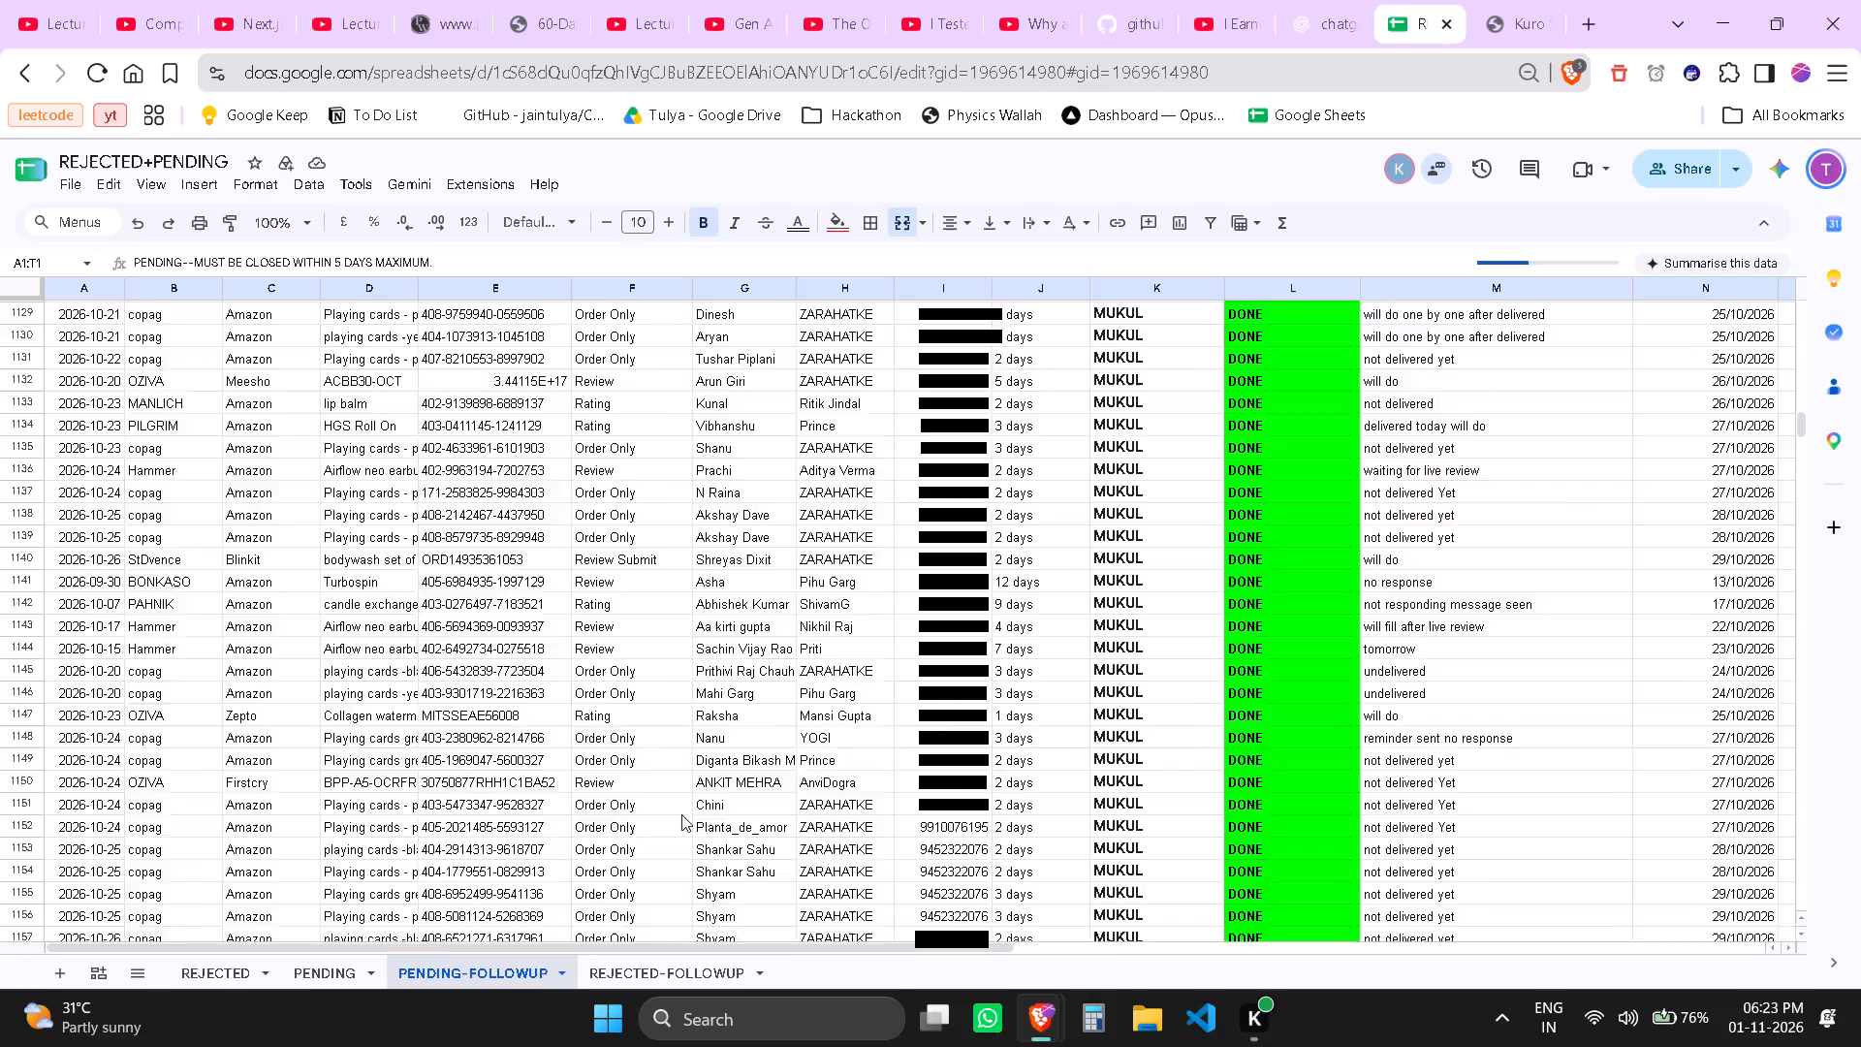
pyautogui.scroll(-16, 681, 814)
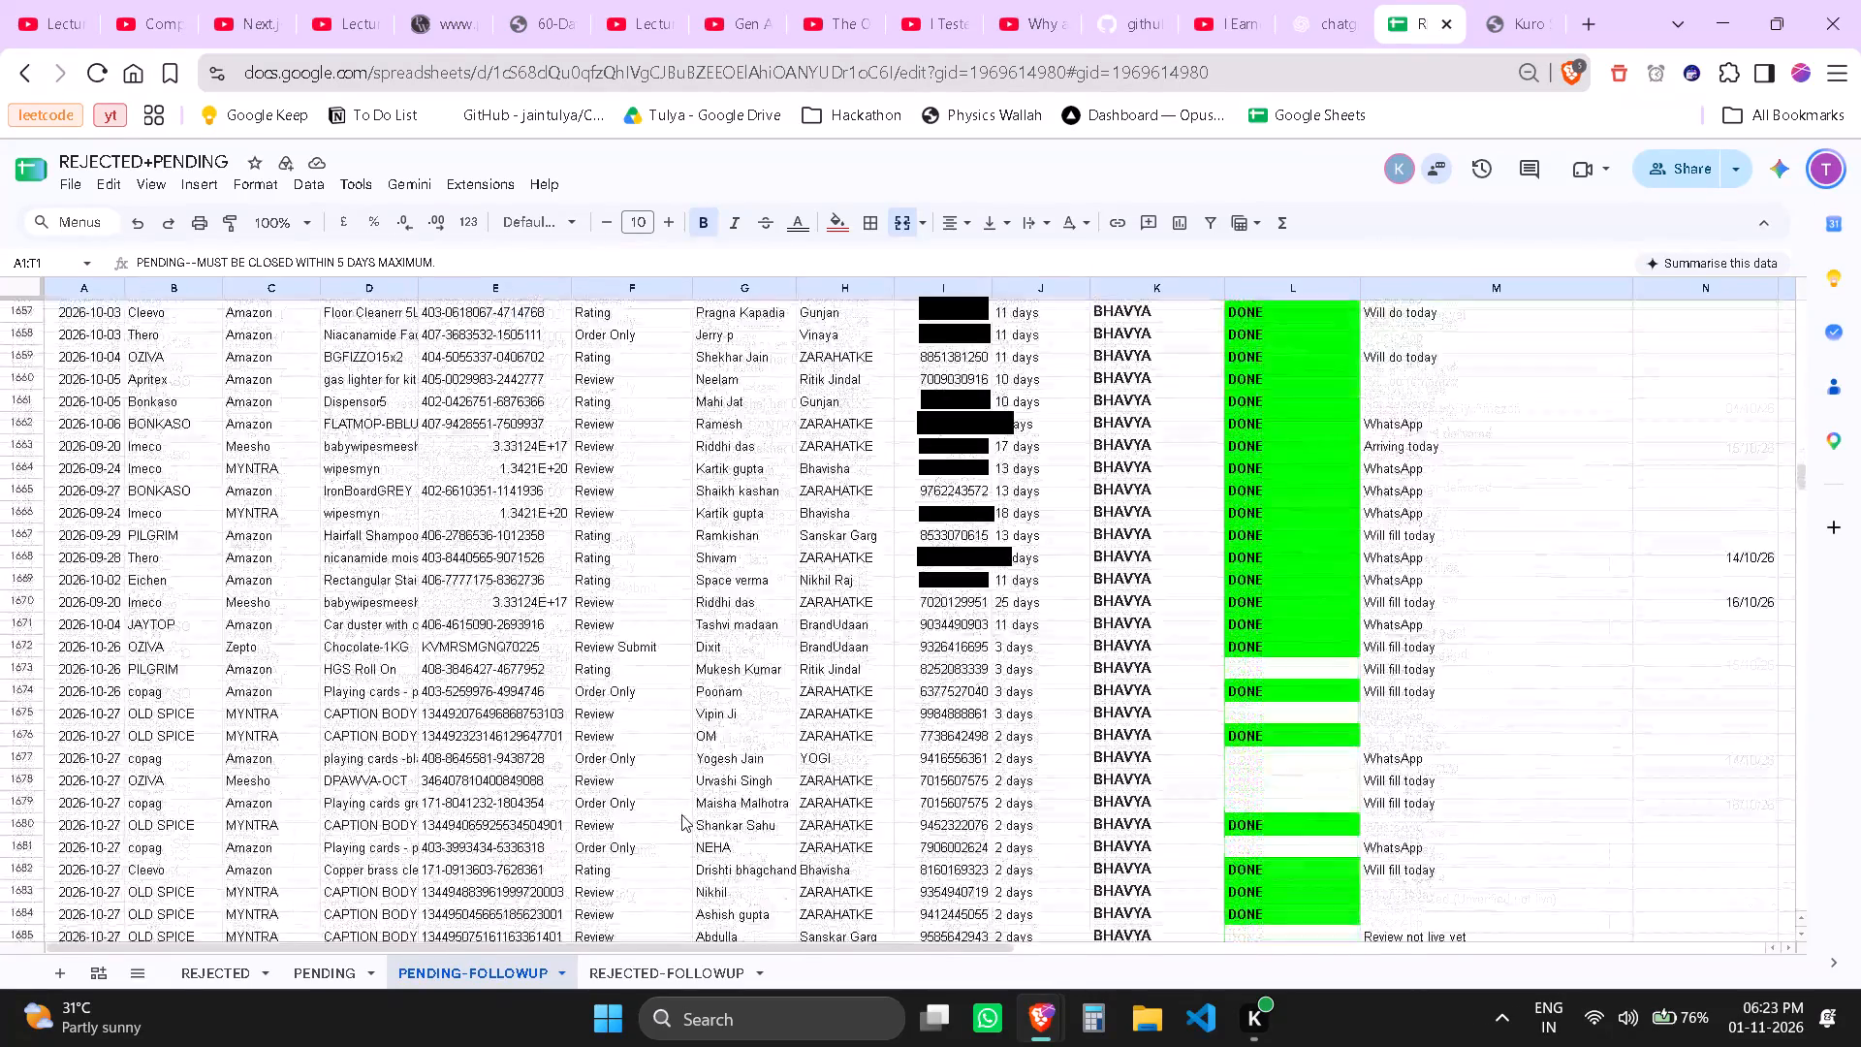
pyautogui.scroll(-17, 681, 814)
pyautogui.scroll(2, 681, 814)
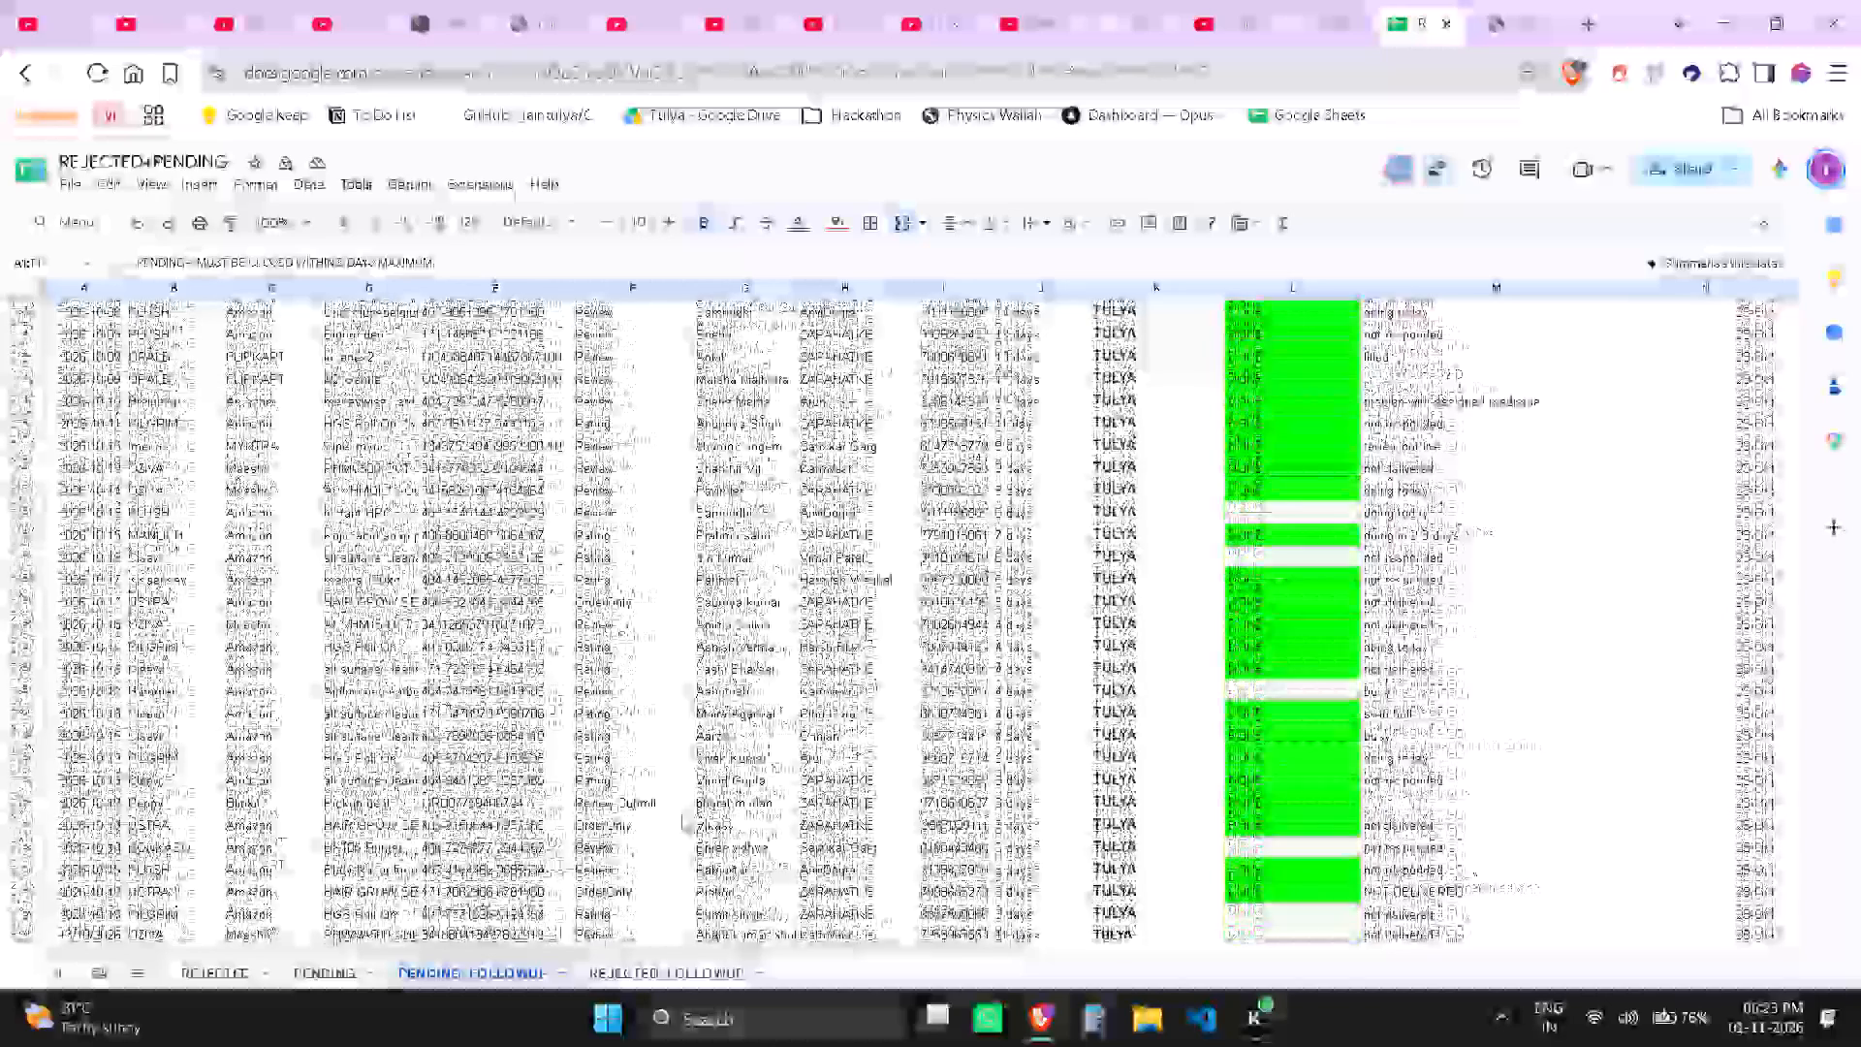
pyautogui.scroll(-5, 681, 814)
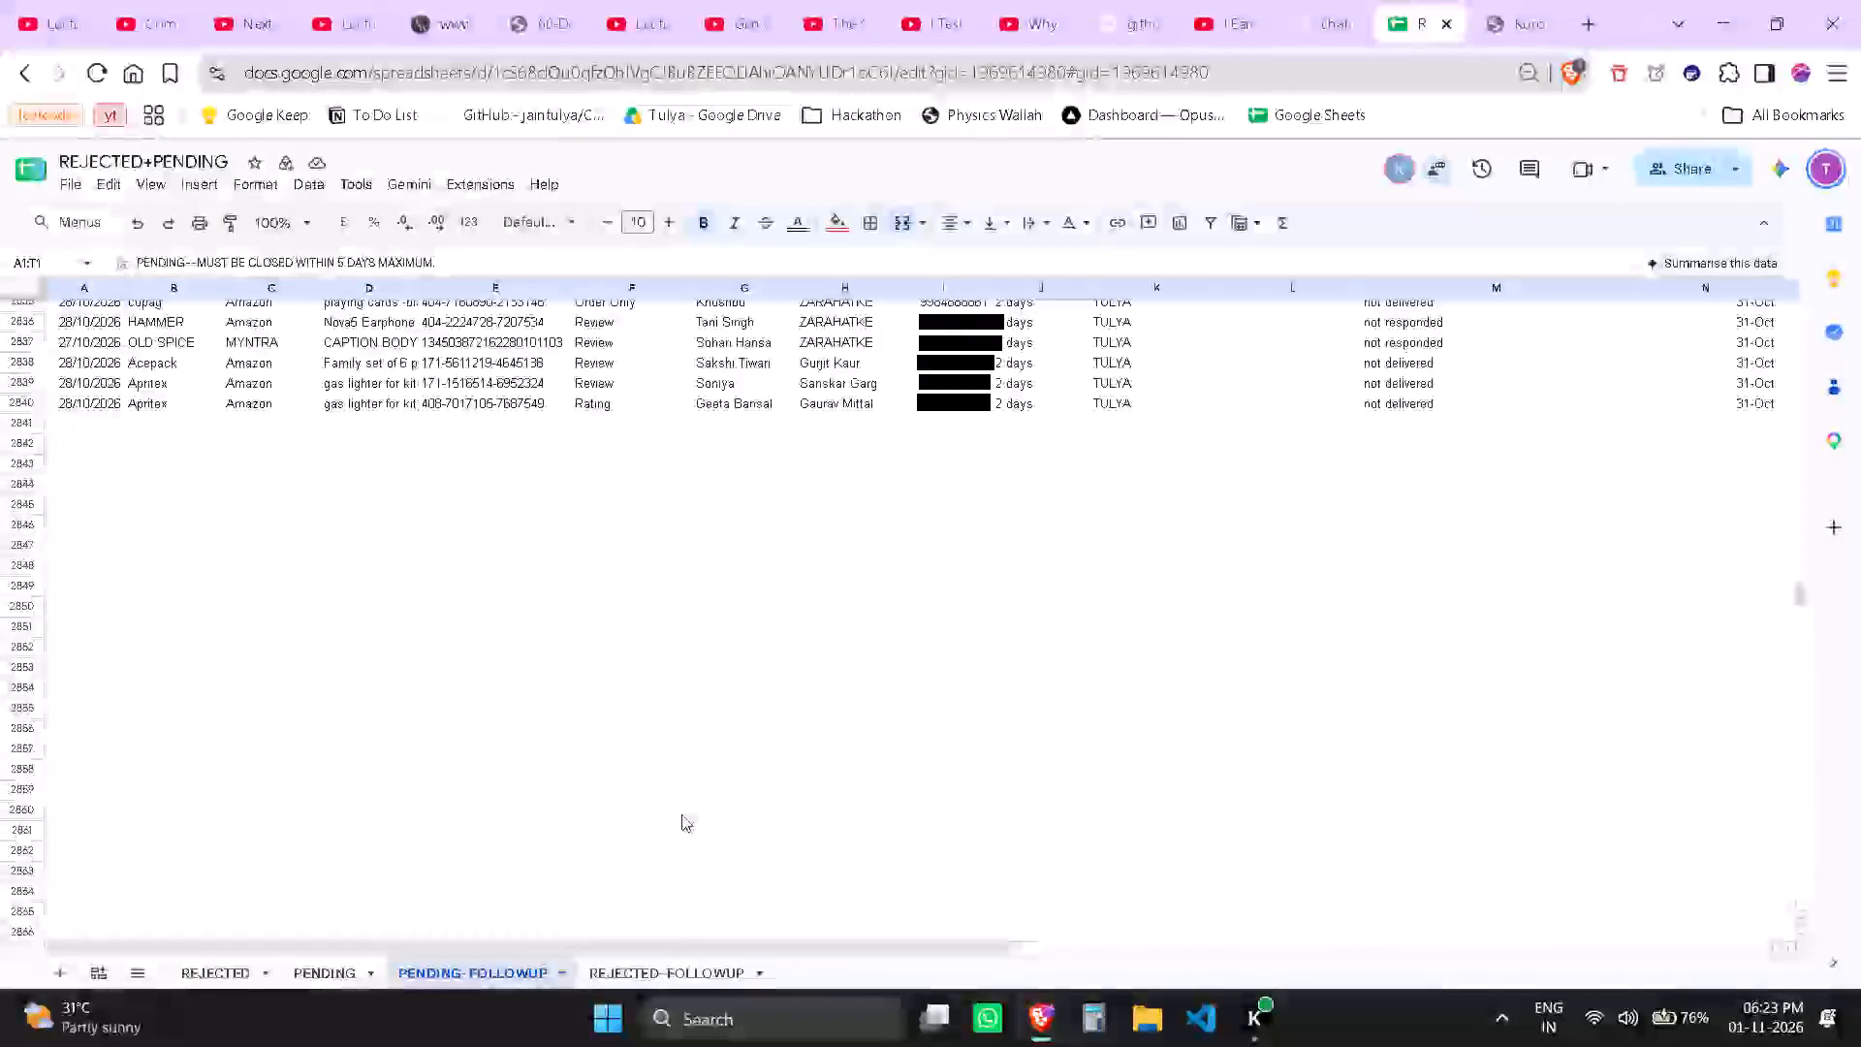
pyautogui.scroll(-2, 681, 814)
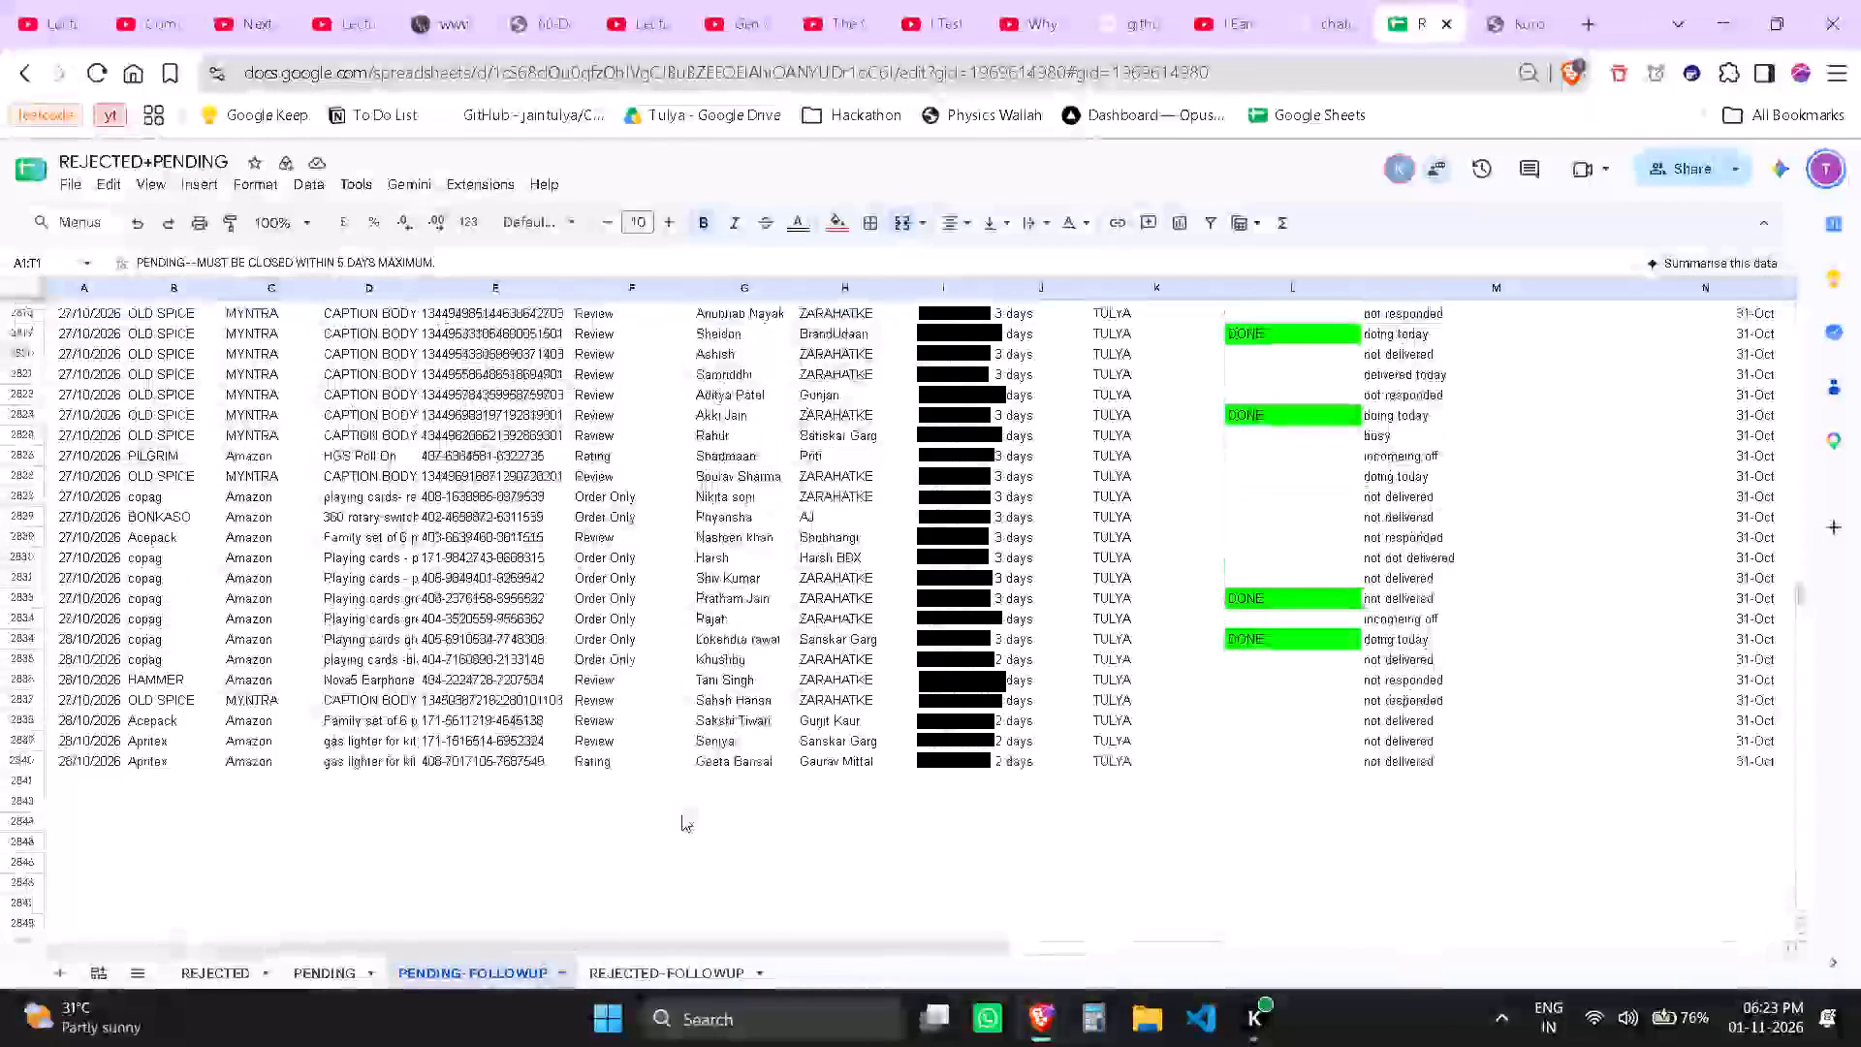
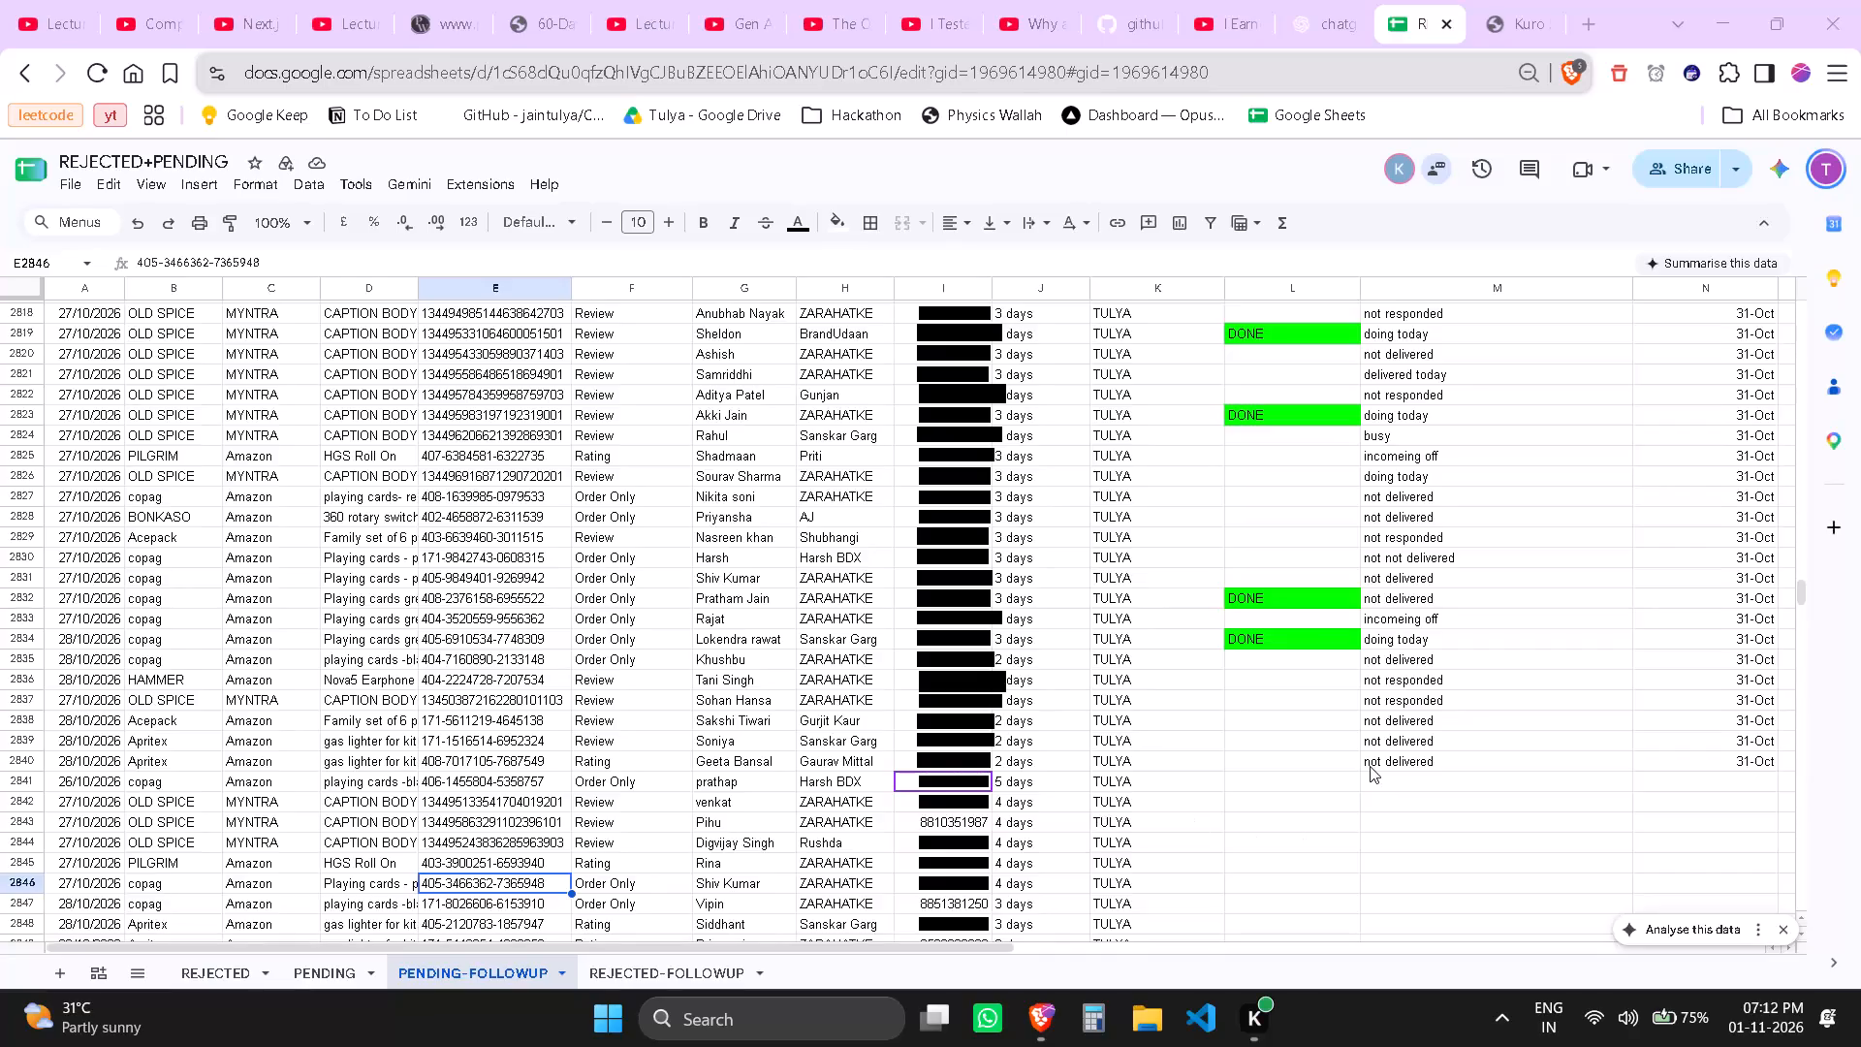
# Examine TULYA's pending orders that have no remarks or follow-up dates in the PENDING-FOLLOWUP sheet.
pyautogui.scroll(-2, 1370, 766)
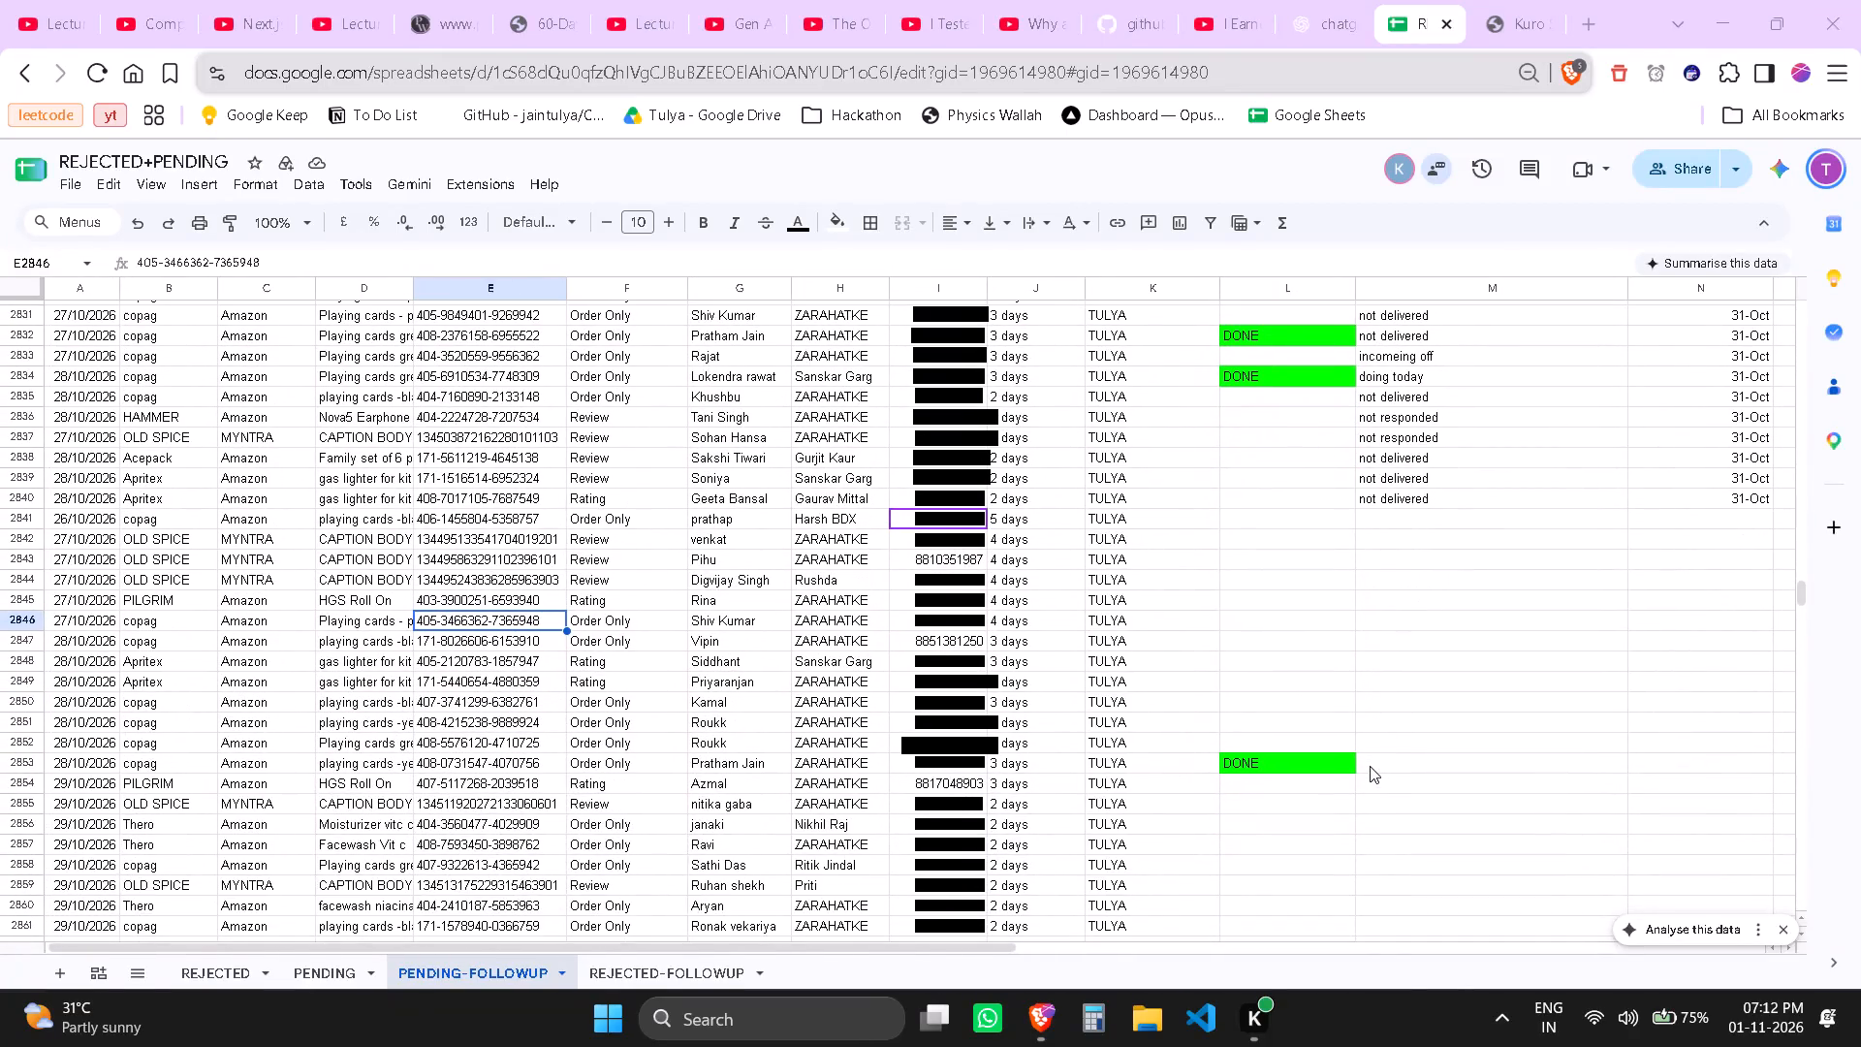
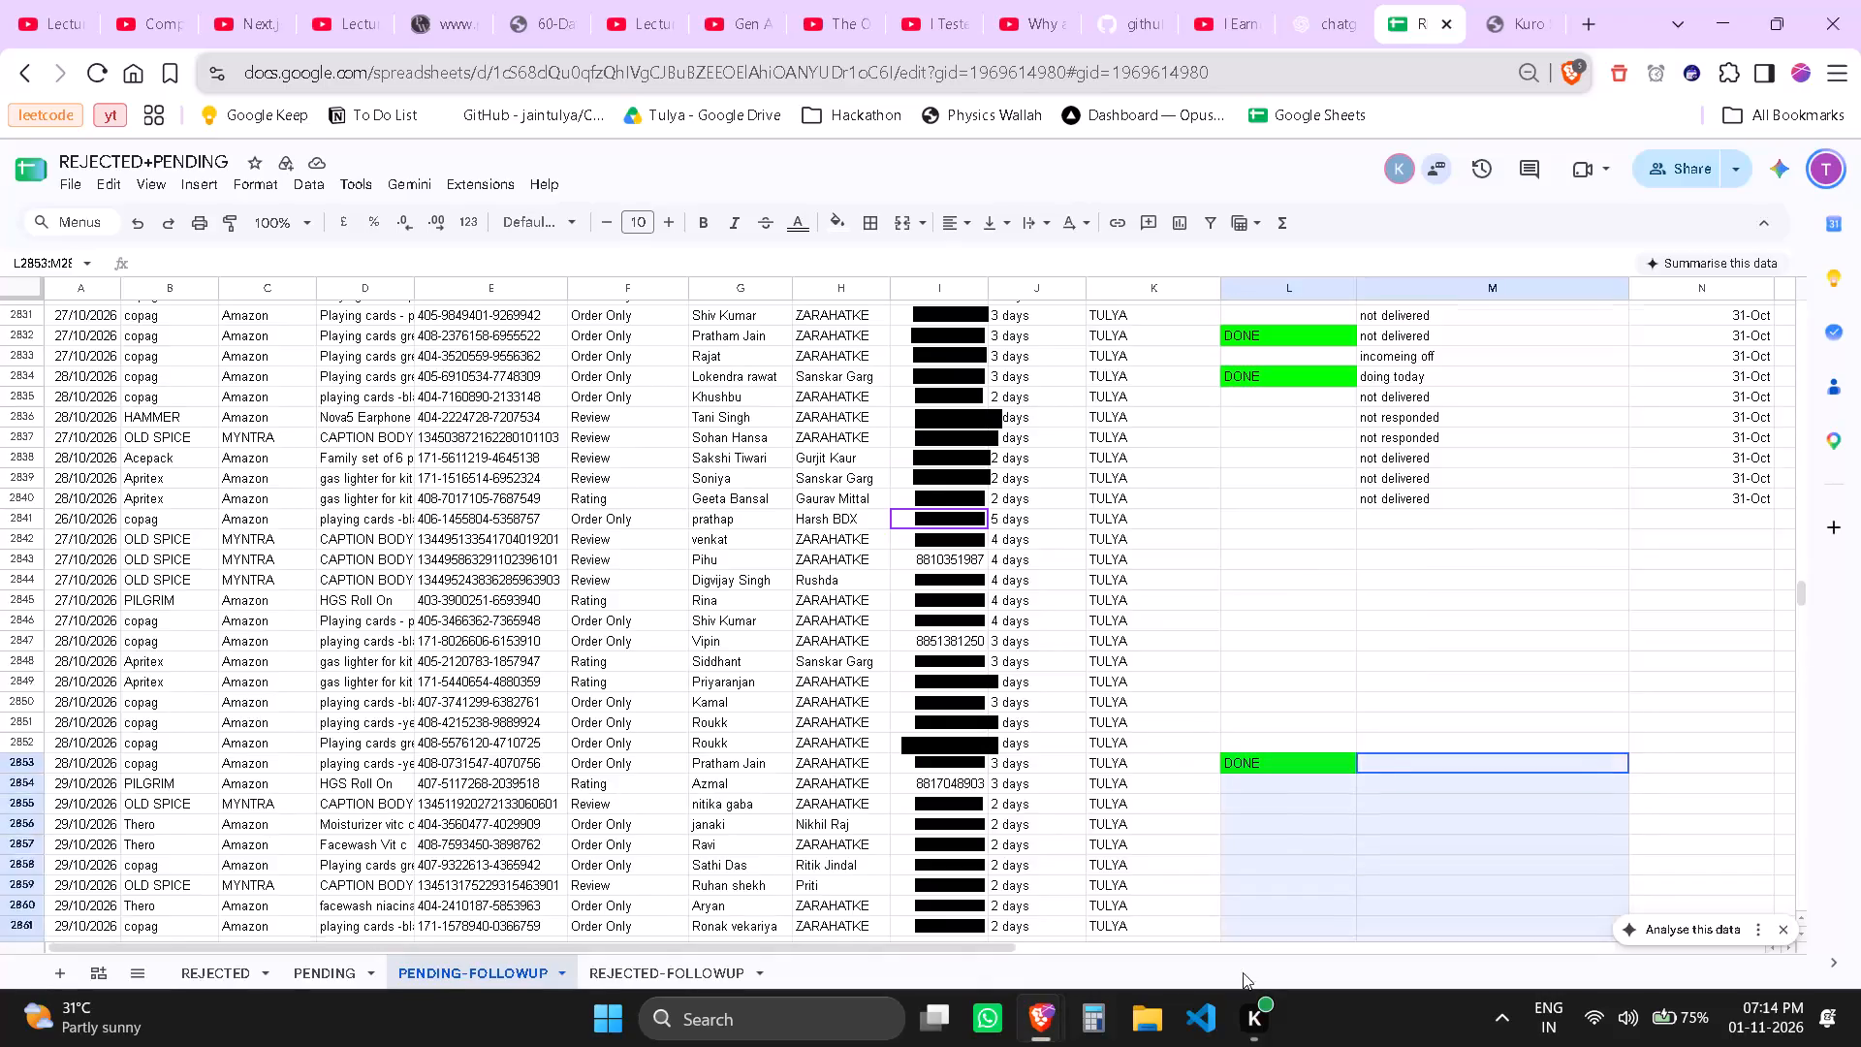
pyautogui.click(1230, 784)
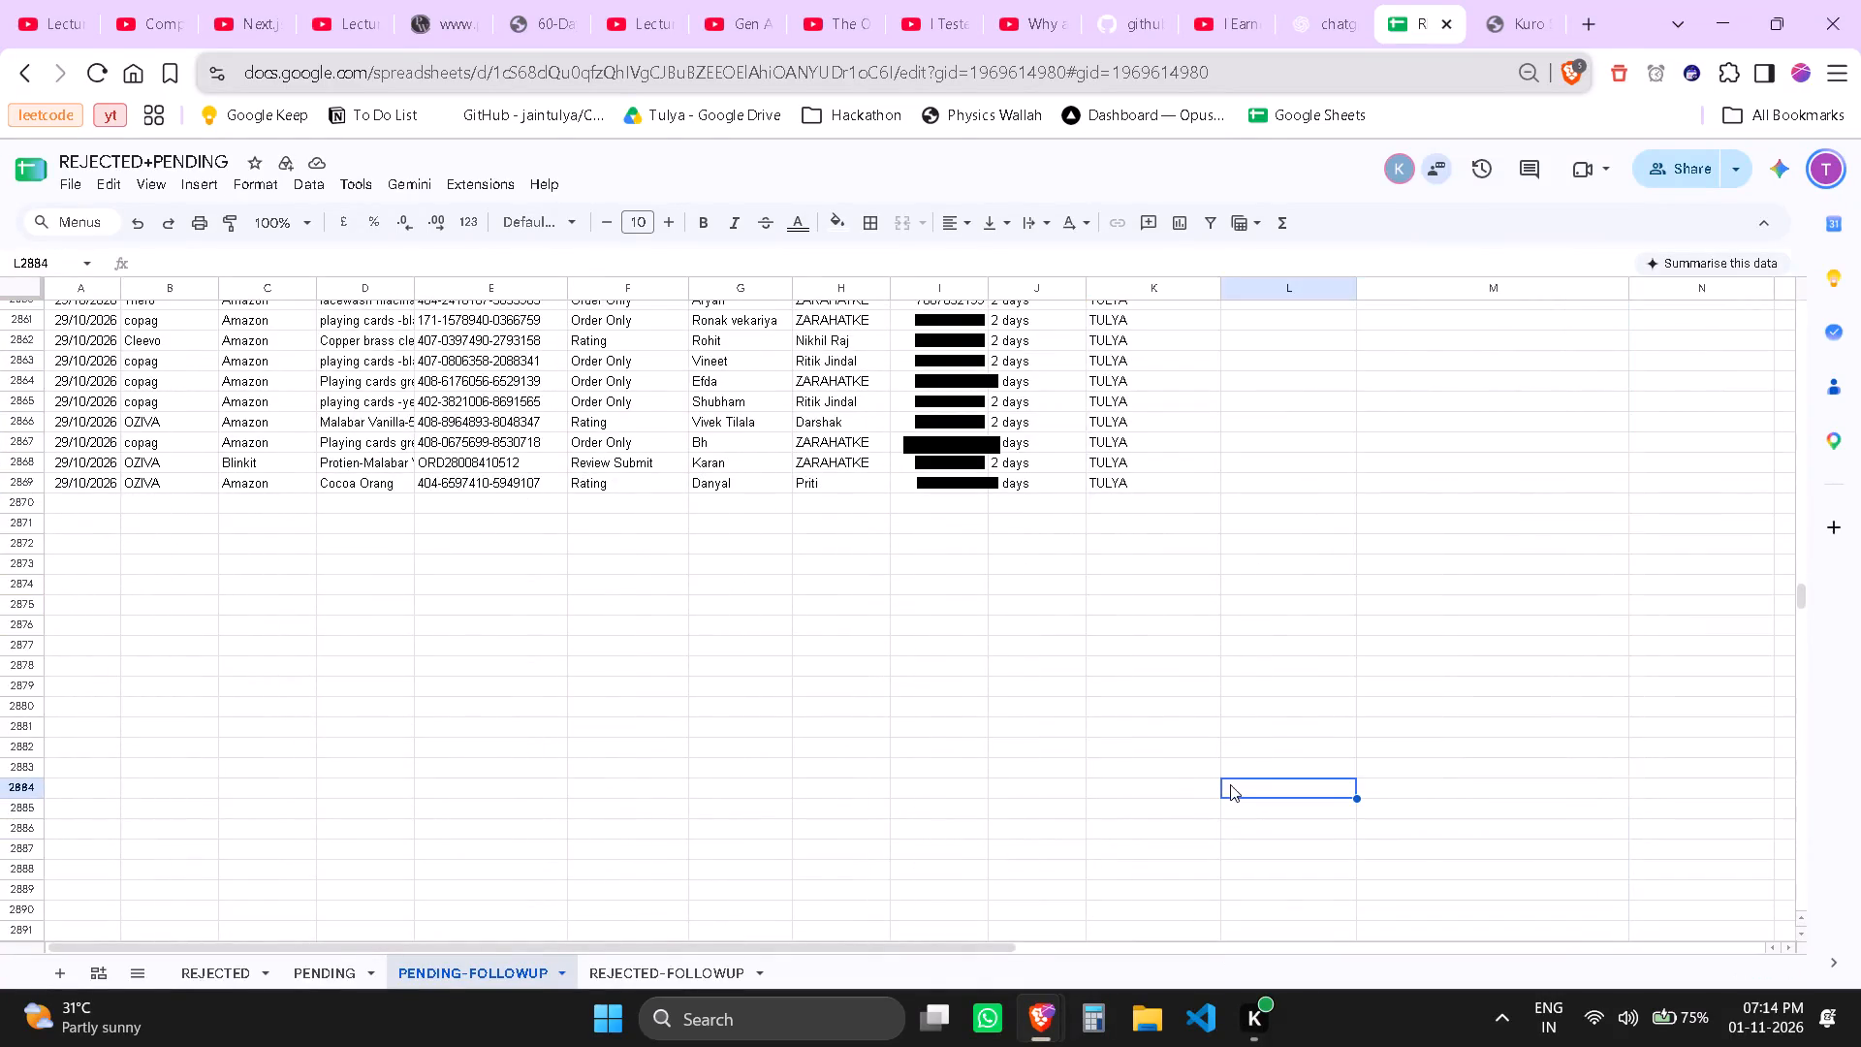